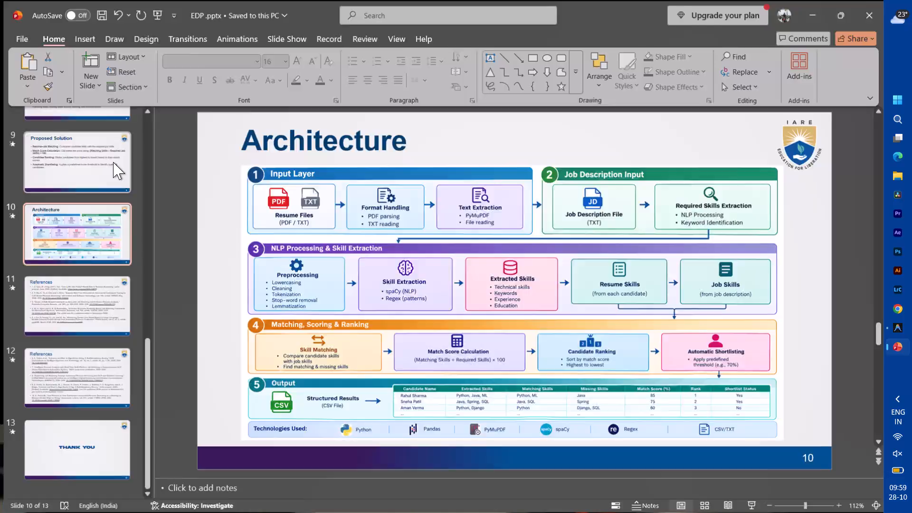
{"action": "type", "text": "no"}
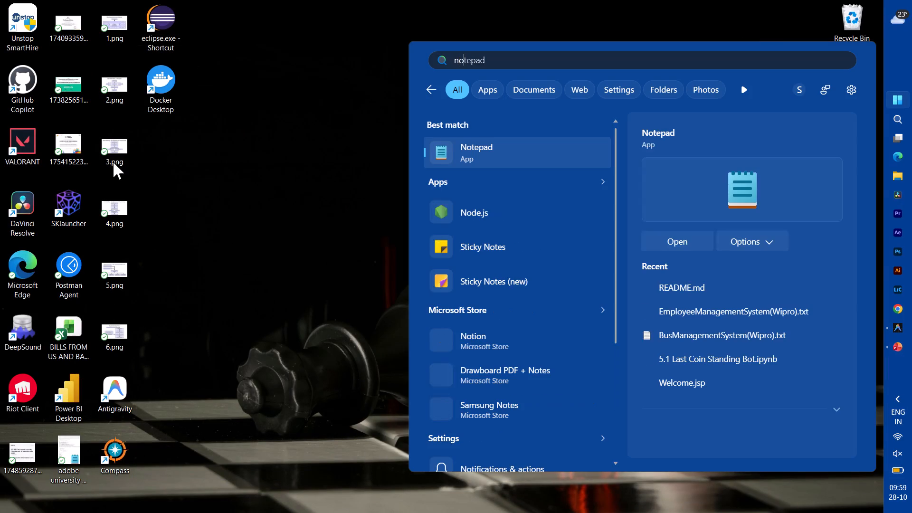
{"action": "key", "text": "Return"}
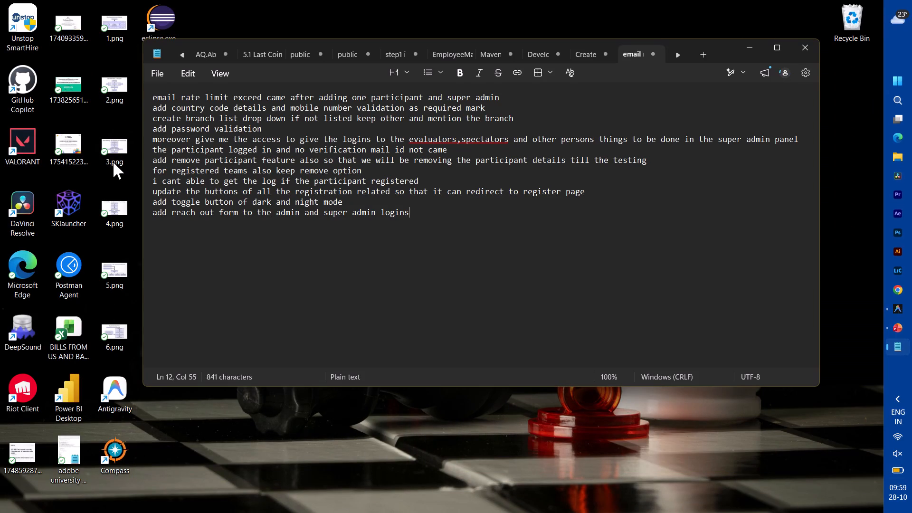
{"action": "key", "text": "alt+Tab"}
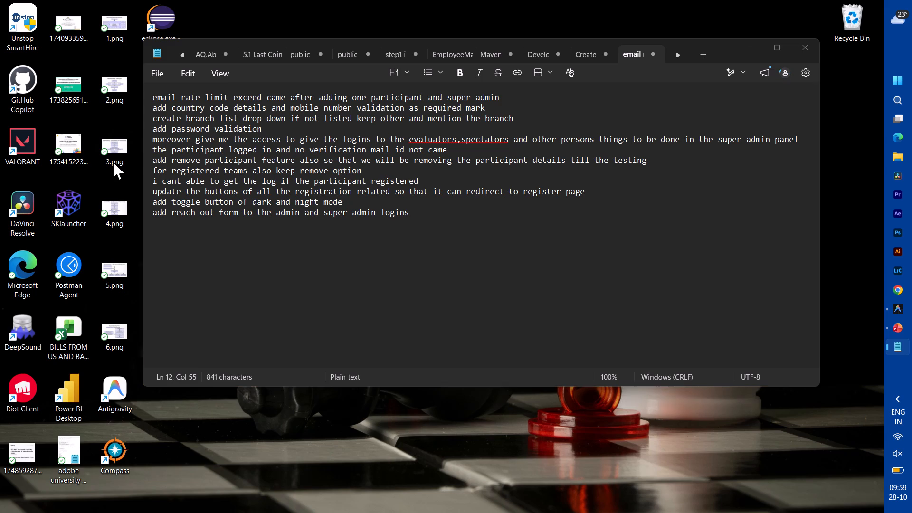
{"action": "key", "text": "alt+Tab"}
Switch to File Explorer and open the recent Word report EDP_REPORT_1235.docx from the EDP INTERNSHIP folder.
{"action": "type", "text": "fil"}
{"action": "key", "text": "Return"}
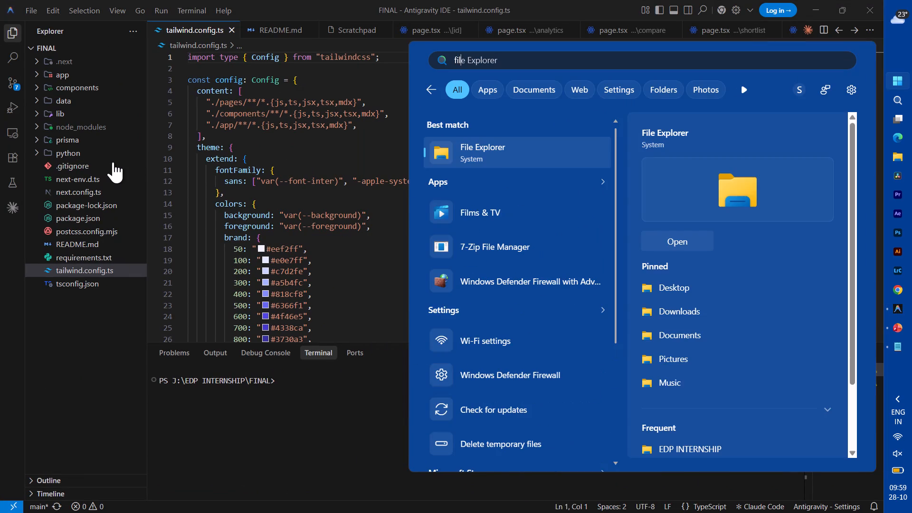
{"action": "scroll", "coordinate": [38, 362], "scroll_direction": "down", "scroll_amount": 1}
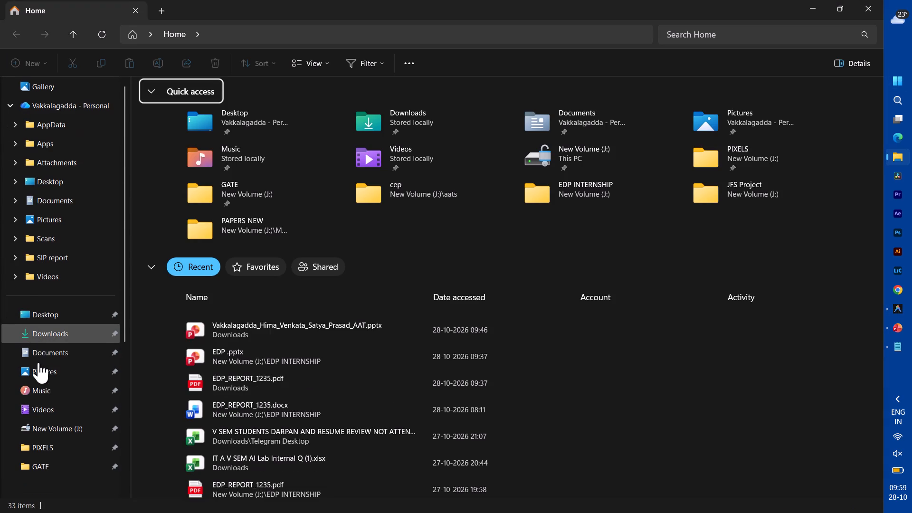
{"action": "scroll", "coordinate": [38, 362], "scroll_direction": "down", "scroll_amount": 1}
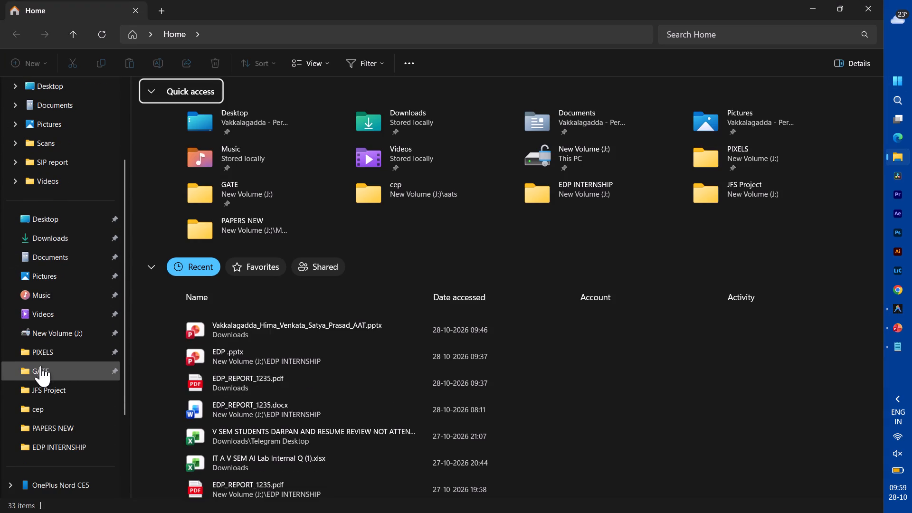
{"action": "scroll", "coordinate": [60, 435], "scroll_direction": "down", "scroll_amount": 6}
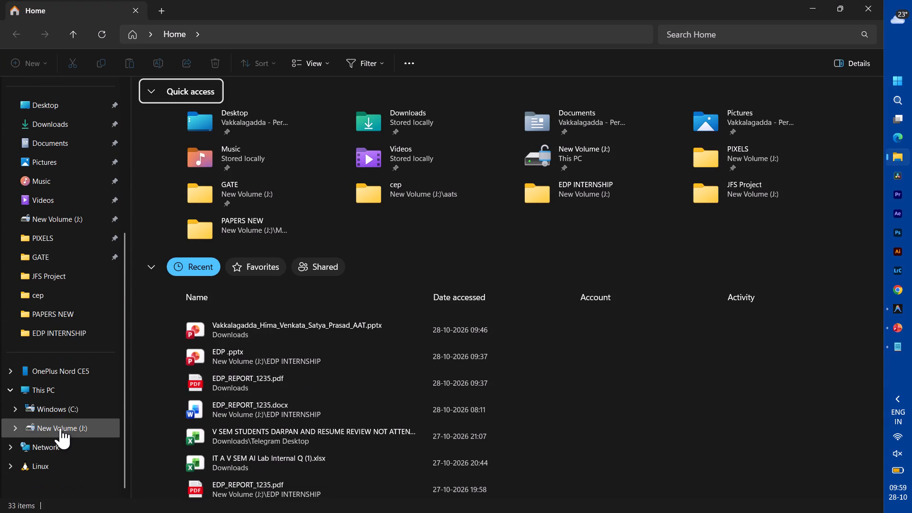
{"action": "left_click", "coordinate": [60, 428]}
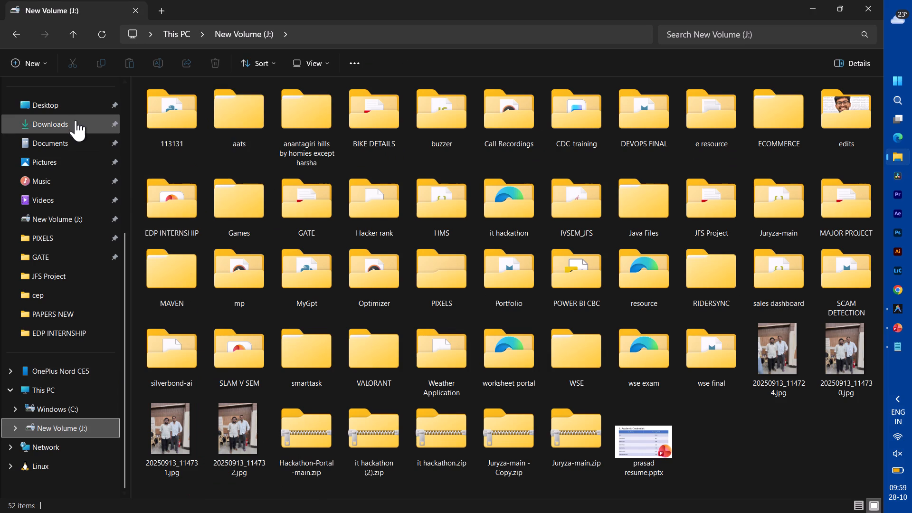
{"action": "scroll", "coordinate": [74, 117], "scroll_direction": "up", "scroll_amount": 5}
{"action": "left_click", "coordinate": [41, 86]}
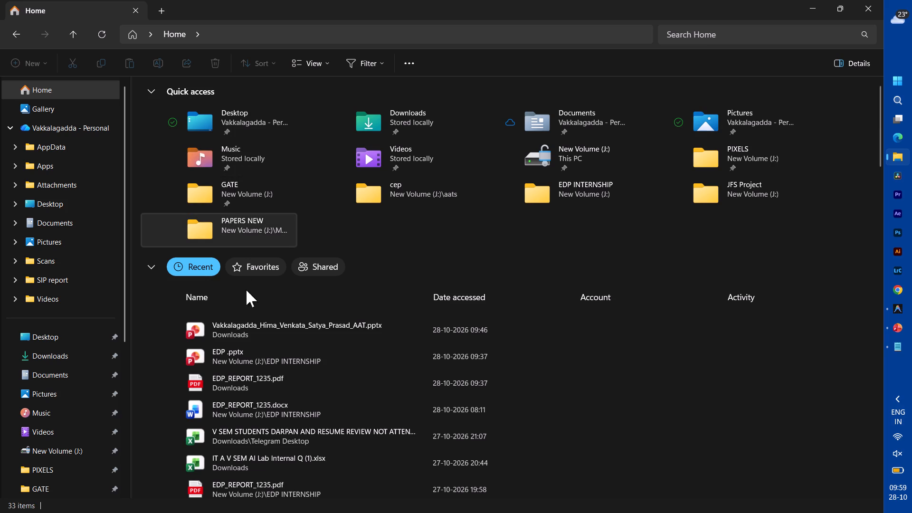
{"action": "double_click", "coordinate": [227, 413]}
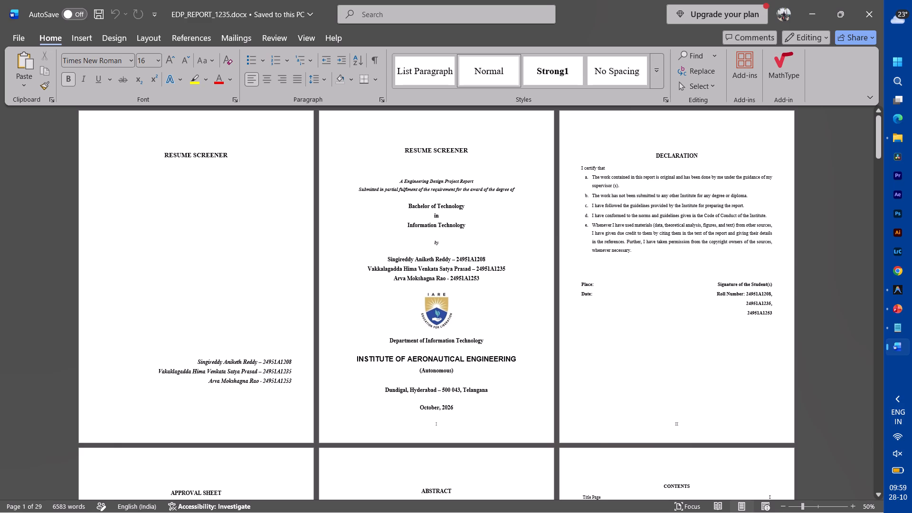
Insert empty lines before the ABSTRACT heading until it moves to the following page, leaving a blank page after the Approval Sheet.
{"action": "scroll", "coordinate": [361, 331], "scroll_direction": "down", "scroll_amount": 3}
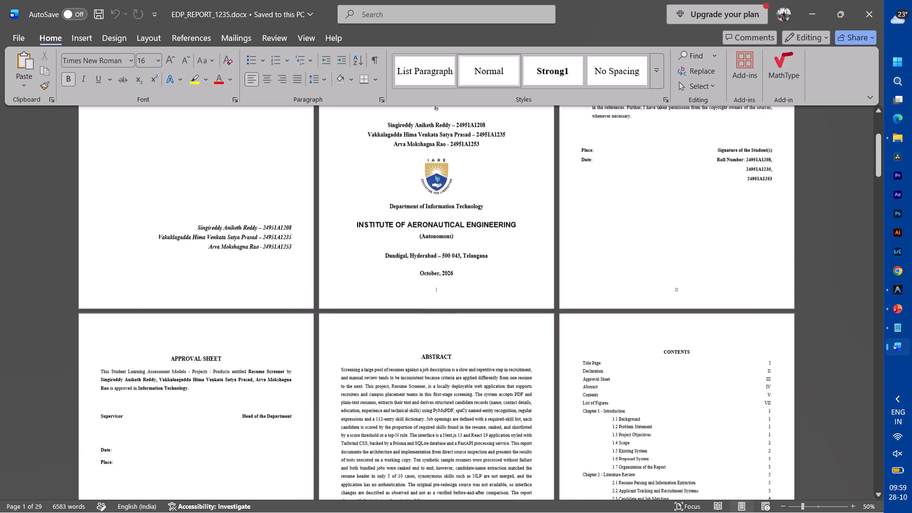
{"action": "scroll", "coordinate": [361, 331], "scroll_direction": "down", "scroll_amount": 3}
{"action": "scroll", "coordinate": [361, 331], "scroll_direction": "up", "scroll_amount": 3}
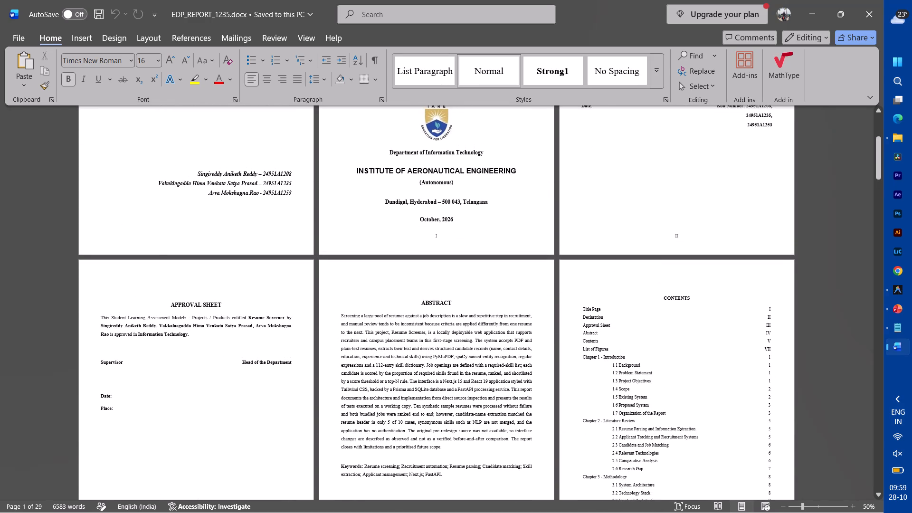
{"action": "left_click", "coordinate": [407, 301]}
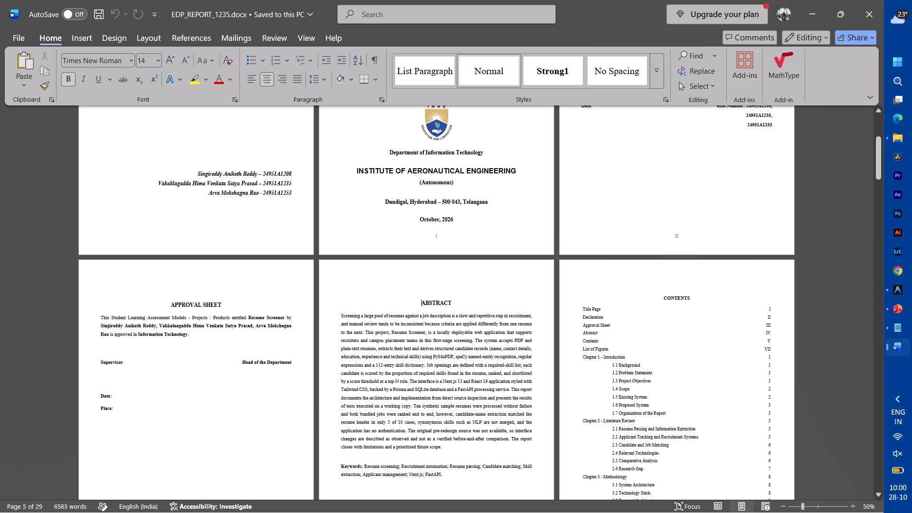
{"action": "key", "text": "Return"}
{"action": "key", "text": "Return"}
{"action": "key", "text": "Return"}
{"action": "key", "text": "Return"}
{"action": "key", "text": "Return"}
{"action": "key", "text": "Return"}
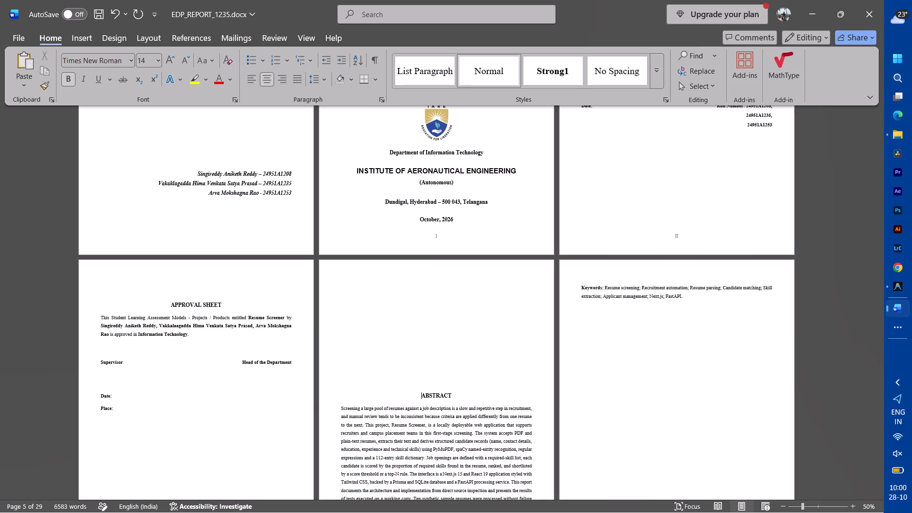
{"action": "key", "text": "Return"}
{"action": "key", "text": "Return"}
{"action": "key", "text": "Return"}
{"action": "key", "text": "Return"}
{"action": "key", "text": "Return"}
{"action": "key", "text": "Return"}
{"action": "key", "text": "Return"}
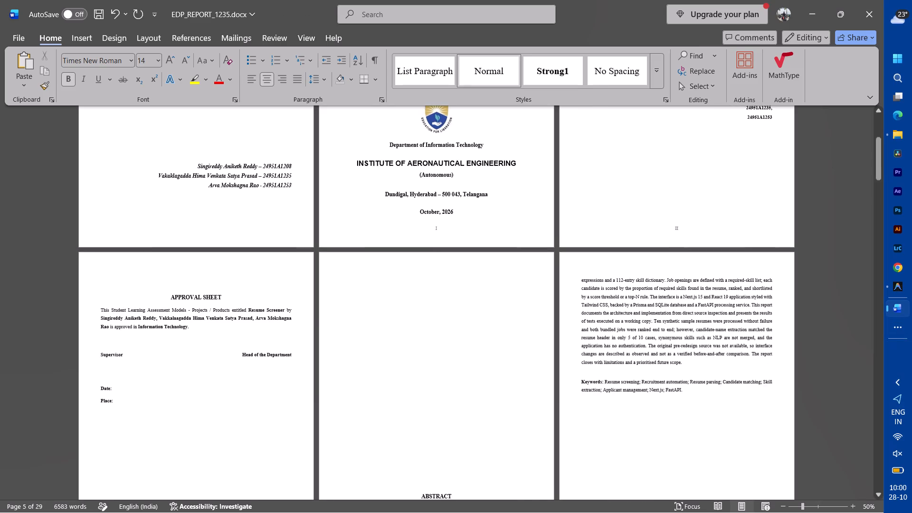
{"action": "key", "text": "Return"}
{"action": "key", "text": "Return"}
{"action": "key", "text": "Return"}
{"action": "key", "text": "Return"}
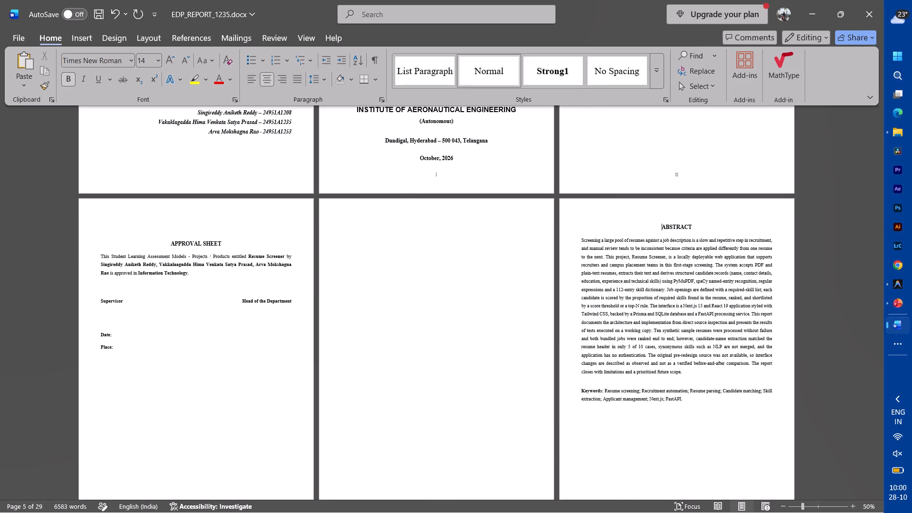
{"action": "scroll", "coordinate": [778, 410], "scroll_direction": "down", "scroll_amount": 1}
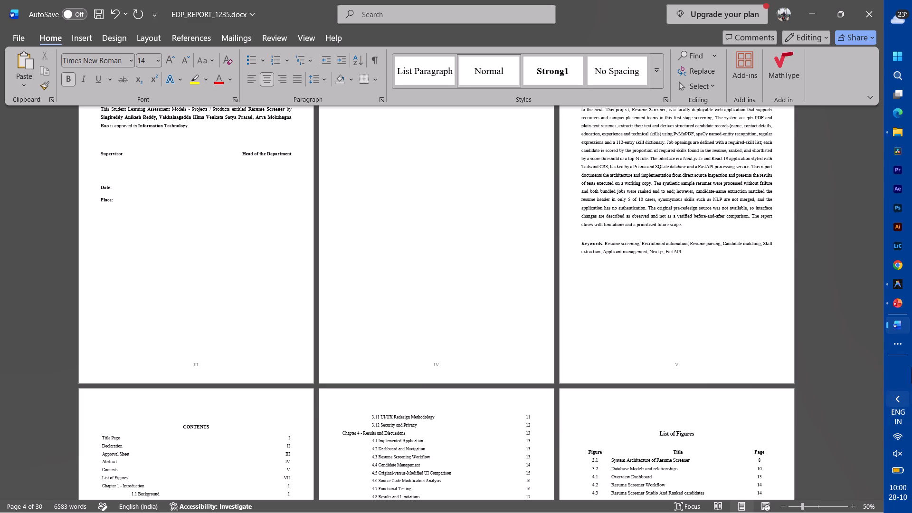
Switch to Chrome and search Google for "iare forms".
{"action": "left_click", "coordinate": [899, 263]}
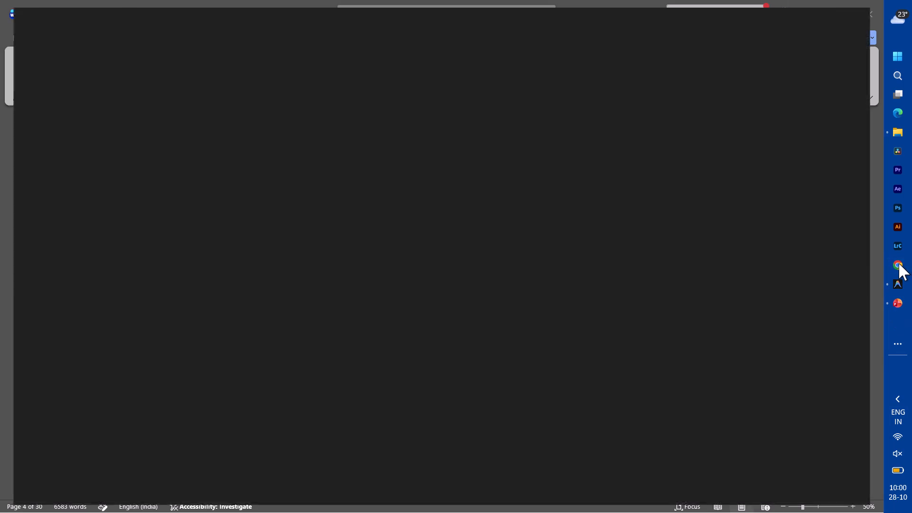
{"action": "left_click", "coordinate": [306, 7]}
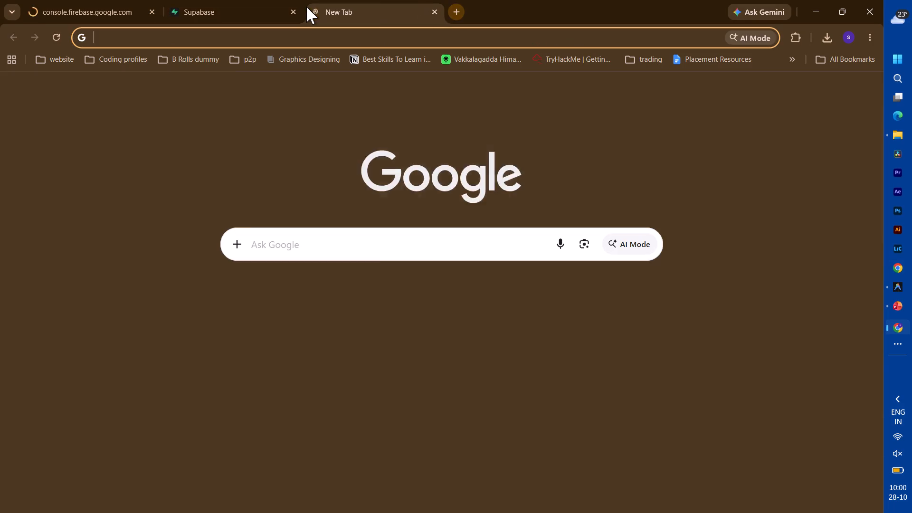
{"action": "type", "text": "iare forms"}
{"action": "key", "text": "Return"}
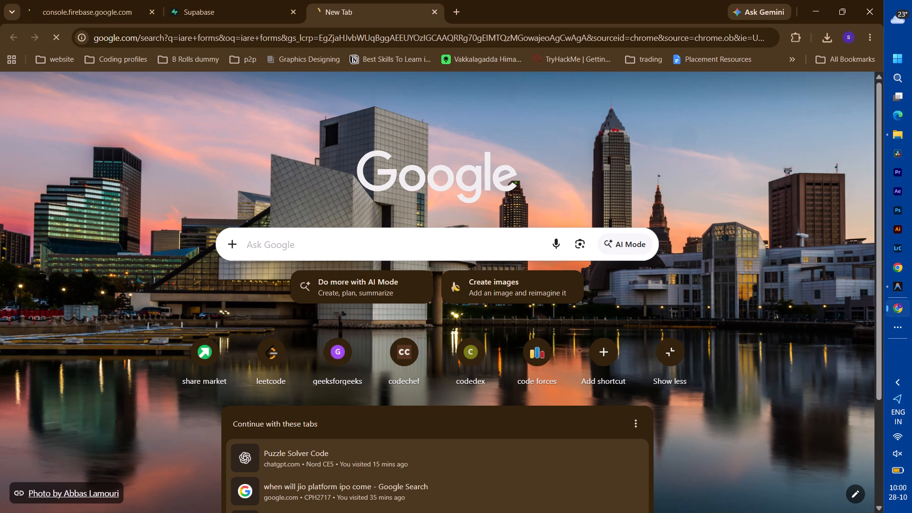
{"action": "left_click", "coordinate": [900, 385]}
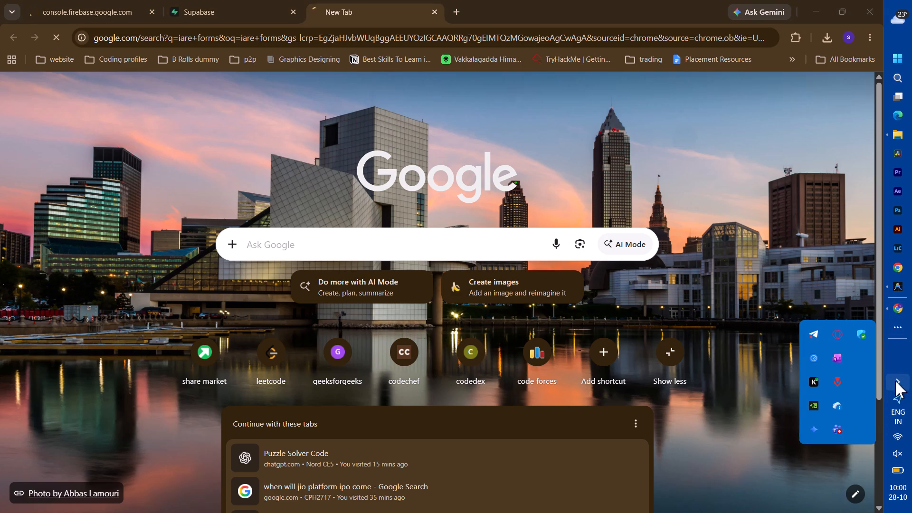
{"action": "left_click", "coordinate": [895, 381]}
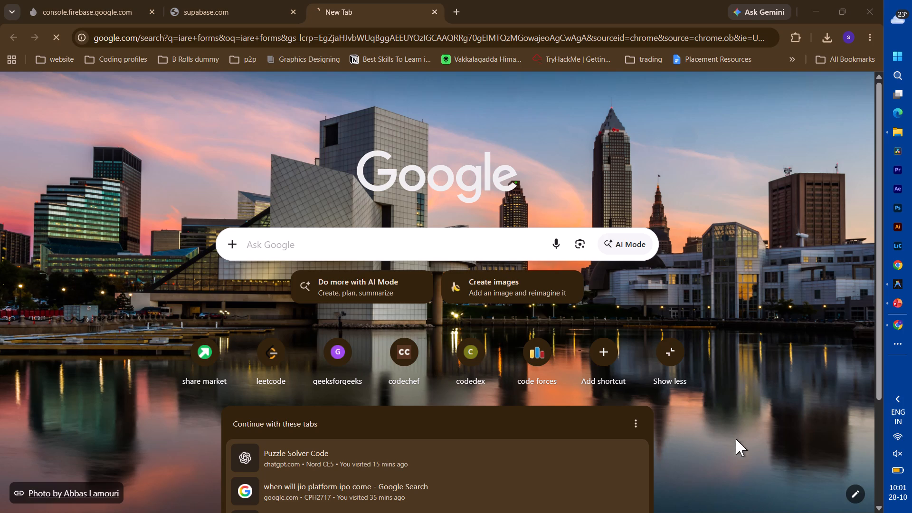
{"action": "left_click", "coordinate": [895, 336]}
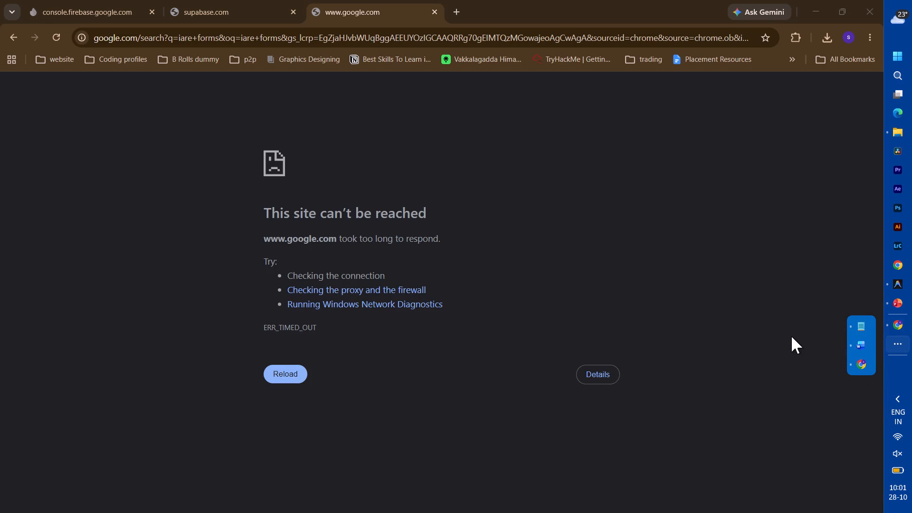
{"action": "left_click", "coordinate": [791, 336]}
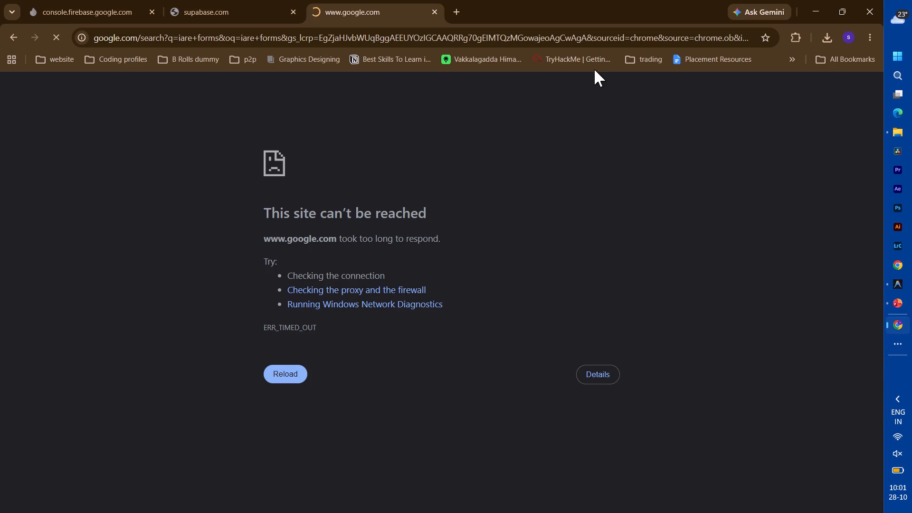
Switch to File Explorer and open ai cep.docx from the aats\cep folder on New Volume (J:).
{"action": "left_click", "coordinate": [905, 126]}
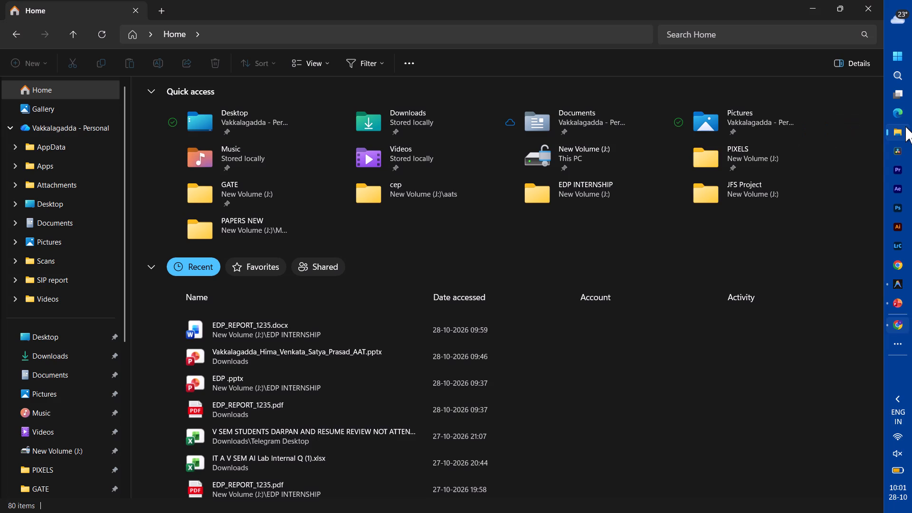
{"action": "scroll", "coordinate": [27, 359], "scroll_direction": "down", "scroll_amount": 7}
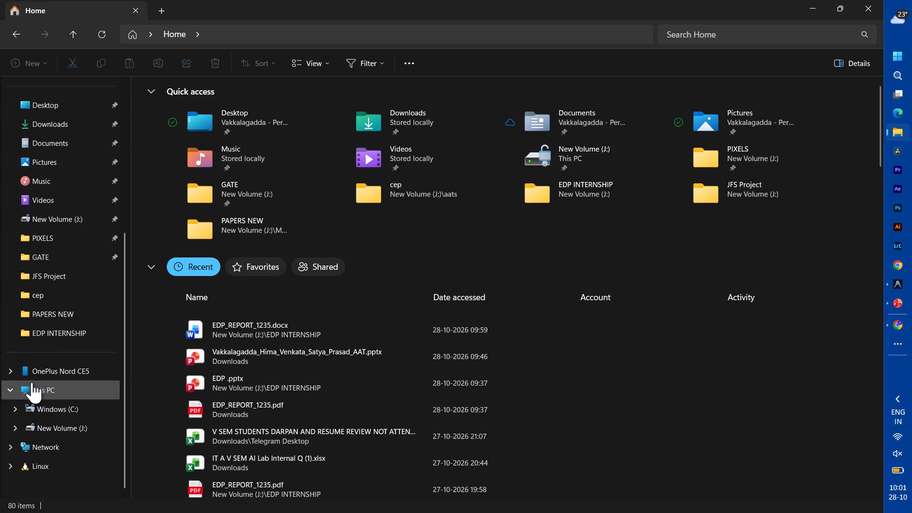
{"action": "left_click", "coordinate": [72, 420]}
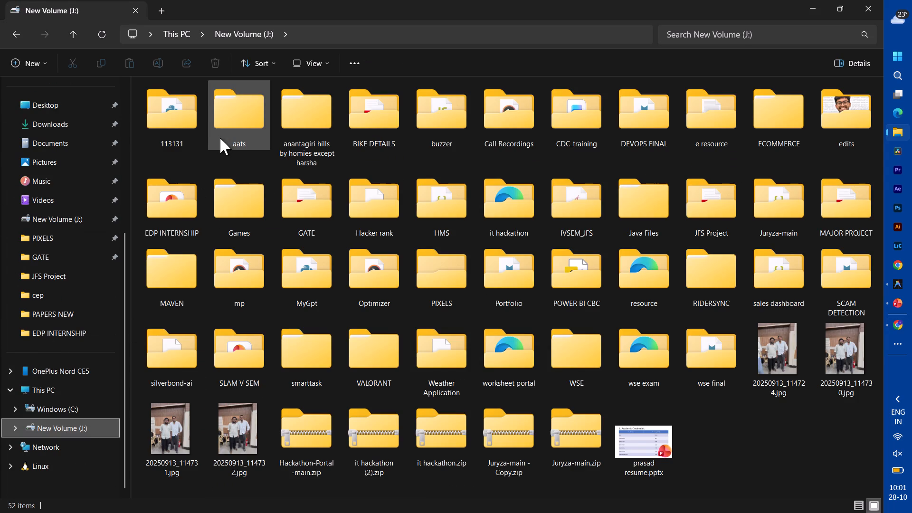
{"action": "double_click", "coordinate": [235, 123]}
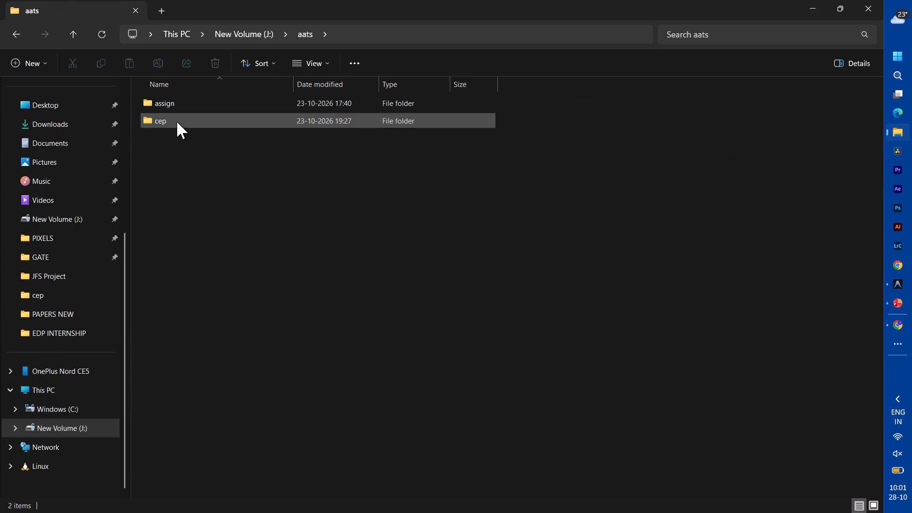
{"action": "double_click", "coordinate": [177, 122]}
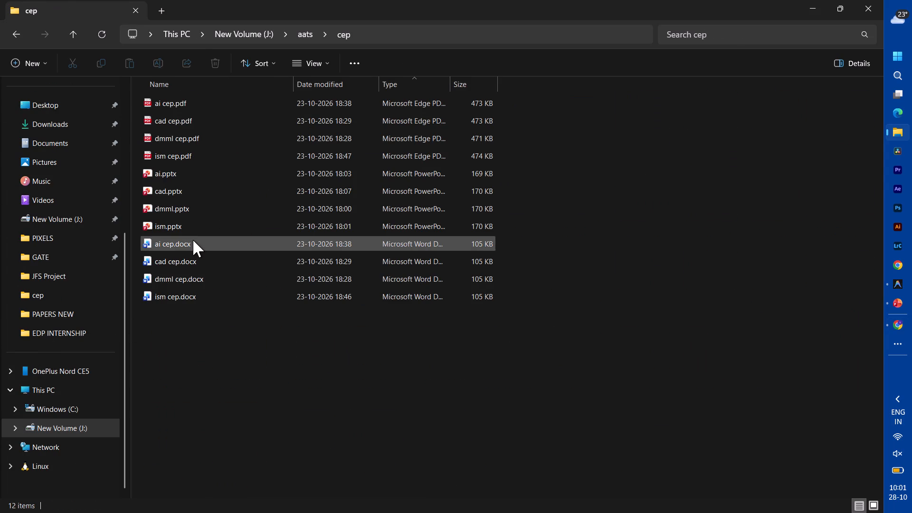
{"action": "double_click", "coordinate": [193, 240]}
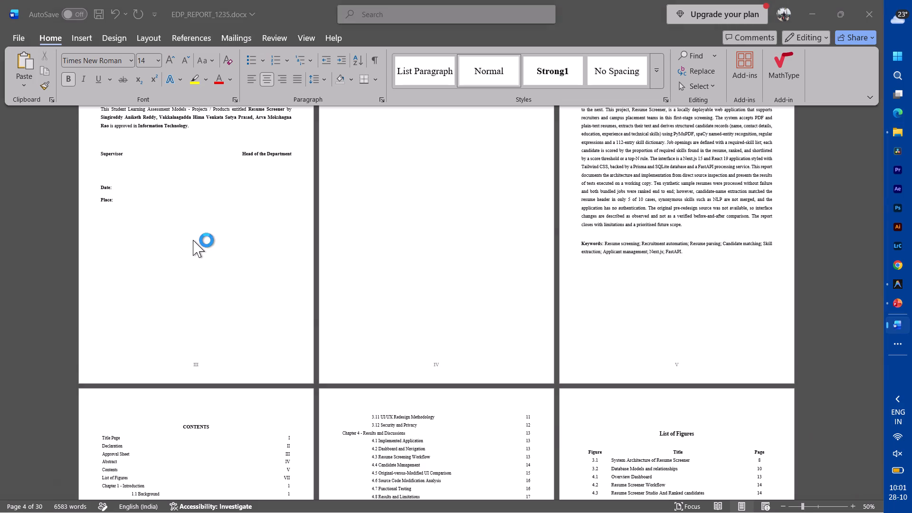
Examine the front-matter pages of ai cep.docx, including the Certificate, Approval Sheet, Acknowledgement and Abstract.
{"action": "scroll", "coordinate": [454, 315], "scroll_direction": "down", "scroll_amount": 6}
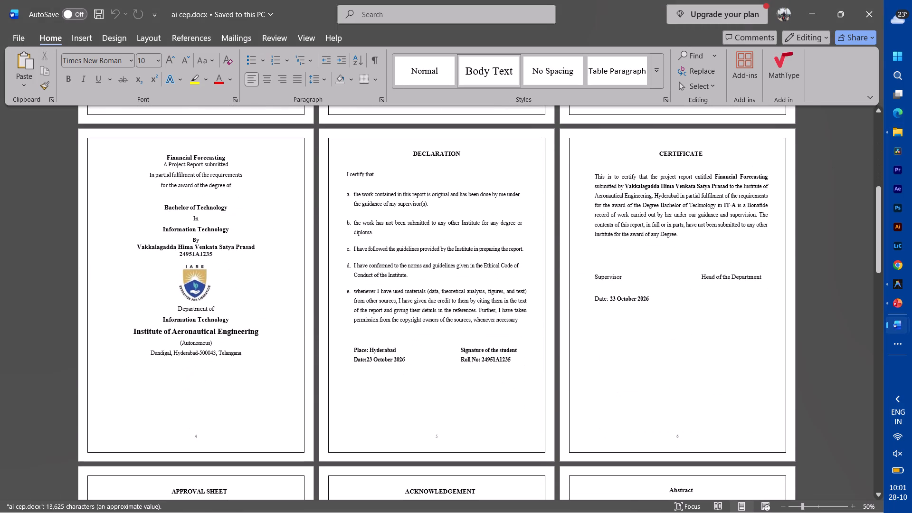
{"action": "scroll", "coordinate": [454, 315], "scroll_direction": "down", "scroll_amount": 2}
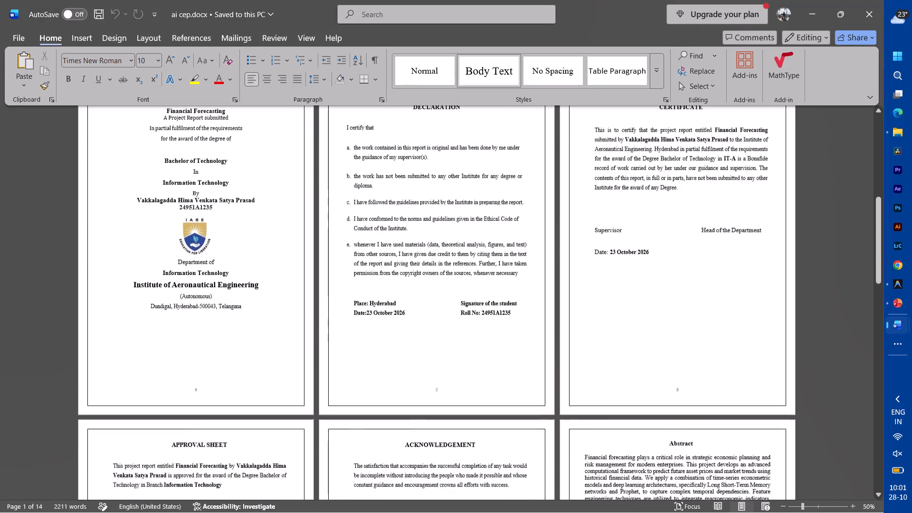
{"action": "scroll", "coordinate": [454, 315], "scroll_direction": "down", "scroll_amount": 4}
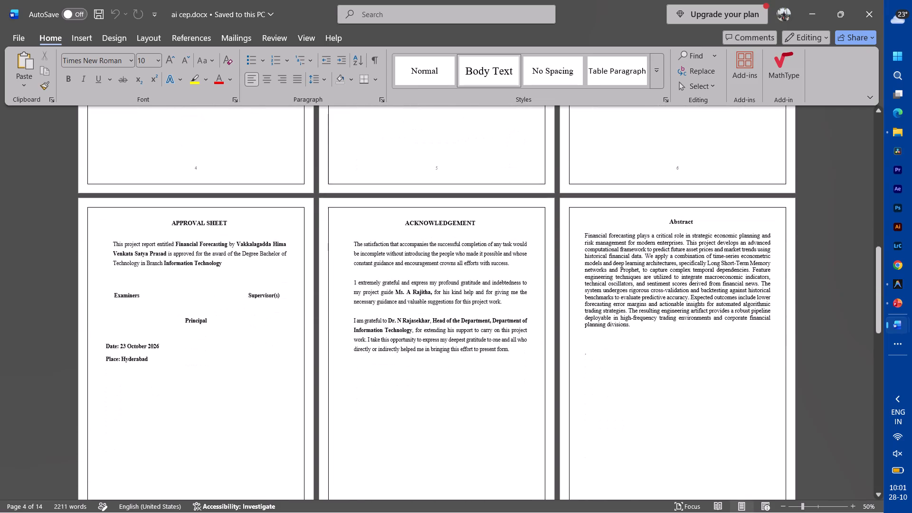
{"action": "scroll", "coordinate": [454, 315], "scroll_direction": "down", "scroll_amount": 2}
{"action": "scroll", "coordinate": [454, 315], "scroll_direction": "up", "scroll_amount": 1}
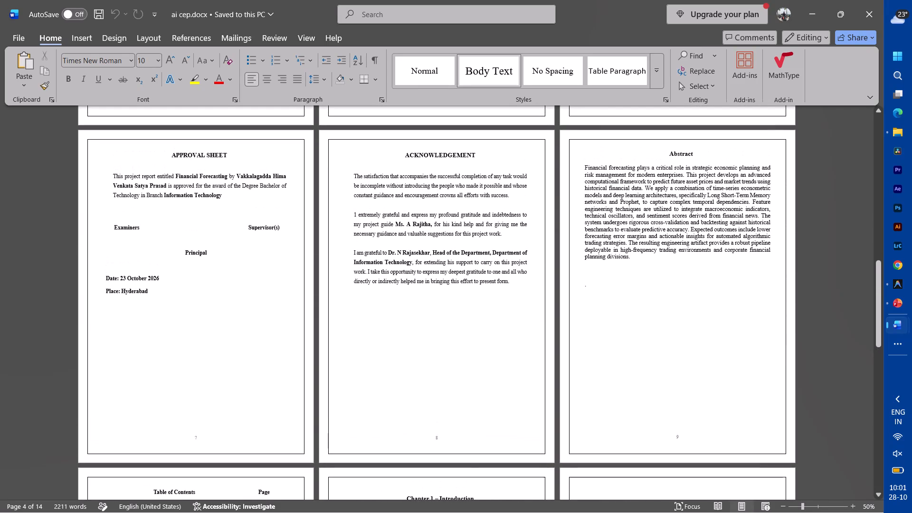
{"action": "scroll", "coordinate": [454, 315], "scroll_direction": "up", "scroll_amount": 5}
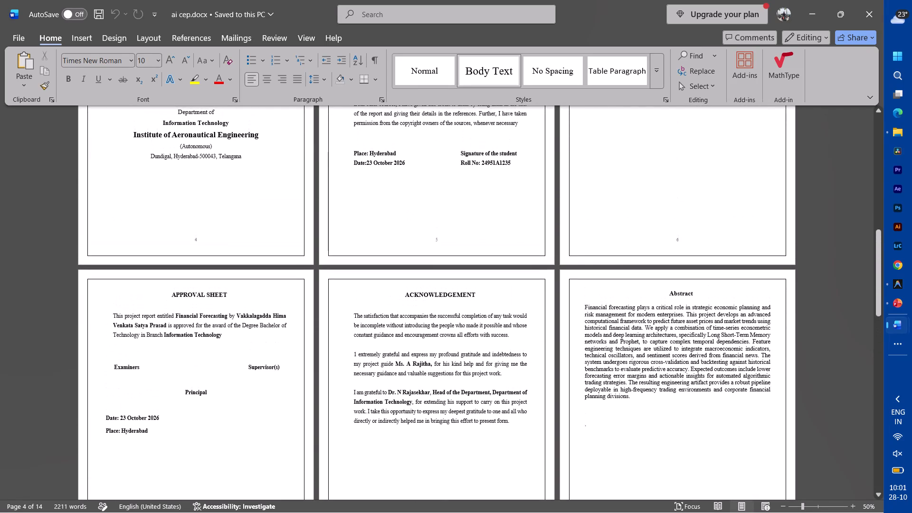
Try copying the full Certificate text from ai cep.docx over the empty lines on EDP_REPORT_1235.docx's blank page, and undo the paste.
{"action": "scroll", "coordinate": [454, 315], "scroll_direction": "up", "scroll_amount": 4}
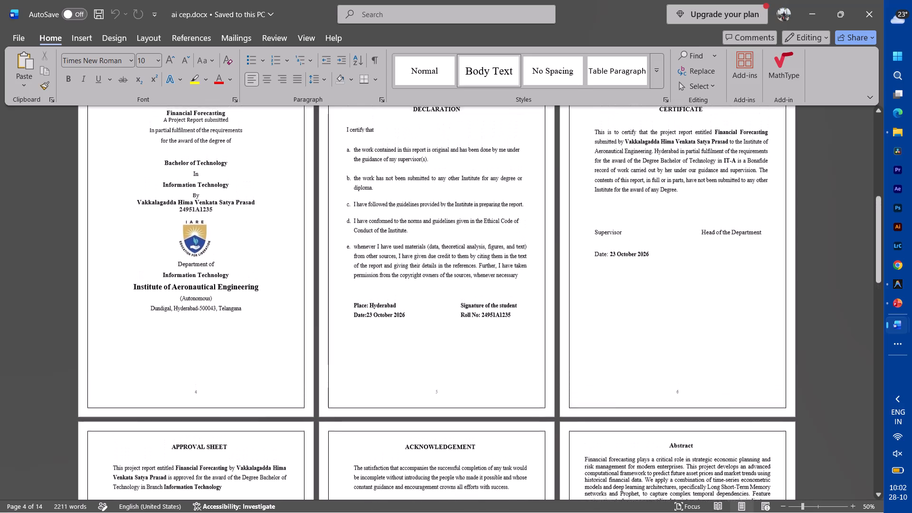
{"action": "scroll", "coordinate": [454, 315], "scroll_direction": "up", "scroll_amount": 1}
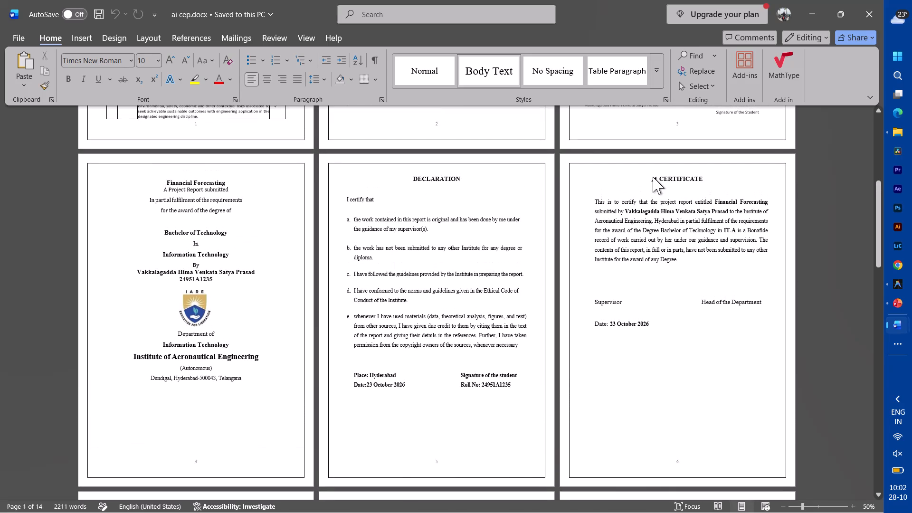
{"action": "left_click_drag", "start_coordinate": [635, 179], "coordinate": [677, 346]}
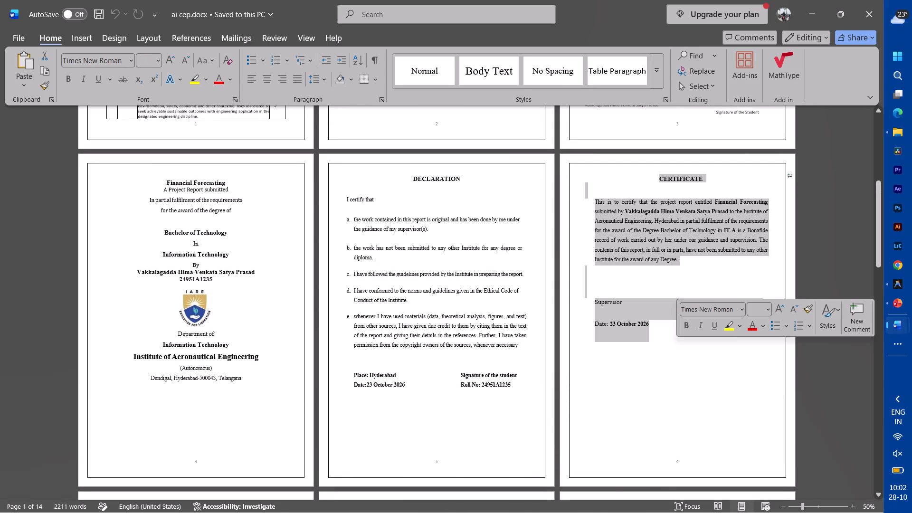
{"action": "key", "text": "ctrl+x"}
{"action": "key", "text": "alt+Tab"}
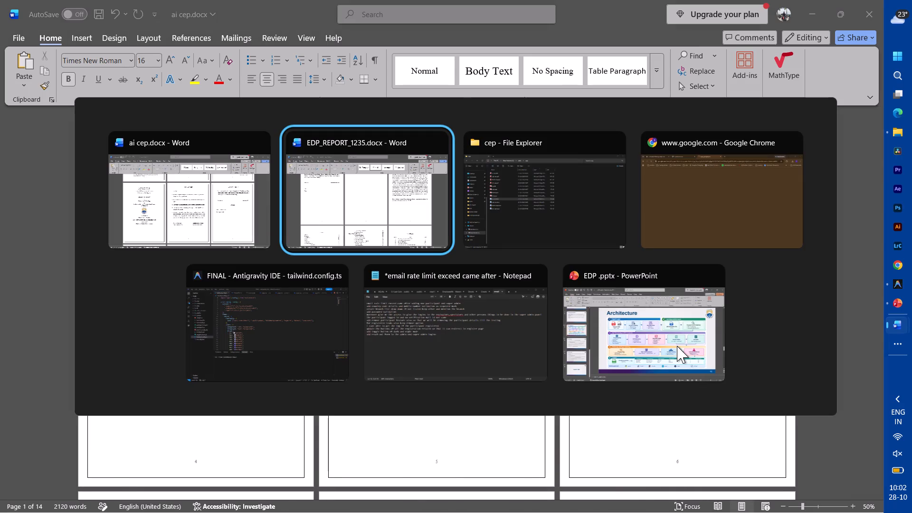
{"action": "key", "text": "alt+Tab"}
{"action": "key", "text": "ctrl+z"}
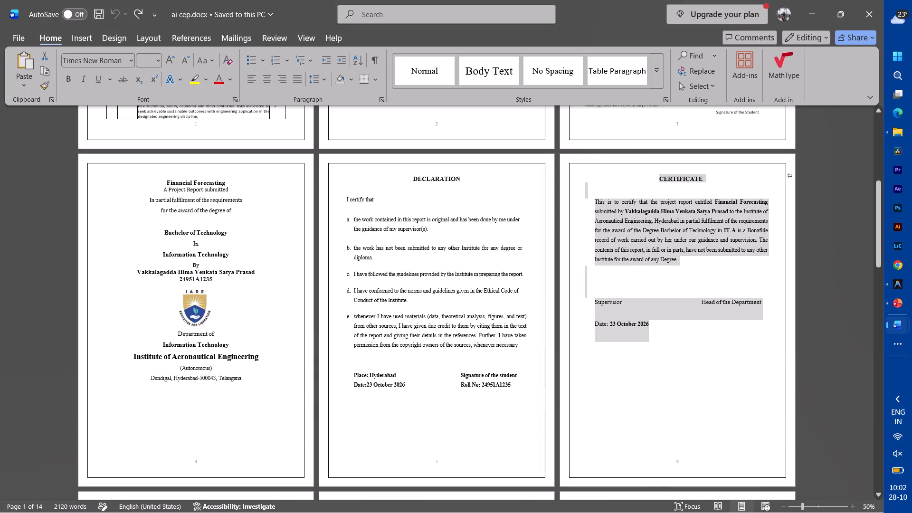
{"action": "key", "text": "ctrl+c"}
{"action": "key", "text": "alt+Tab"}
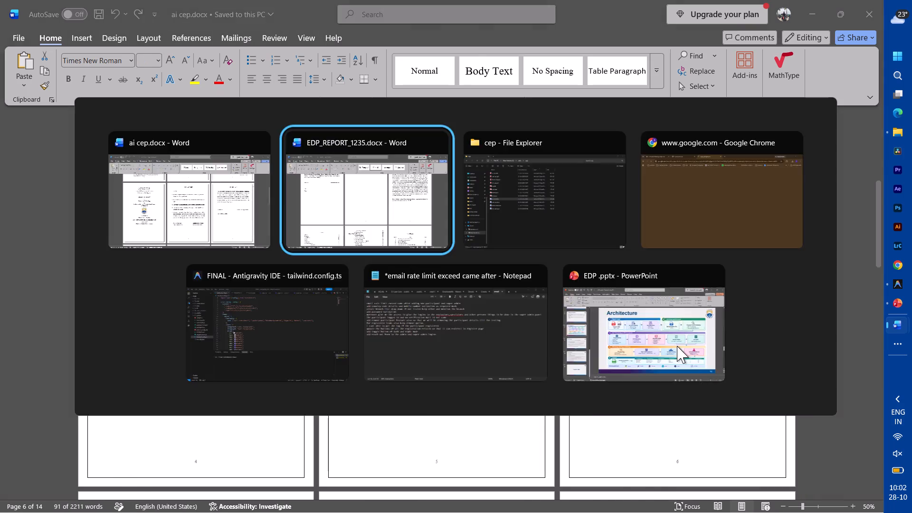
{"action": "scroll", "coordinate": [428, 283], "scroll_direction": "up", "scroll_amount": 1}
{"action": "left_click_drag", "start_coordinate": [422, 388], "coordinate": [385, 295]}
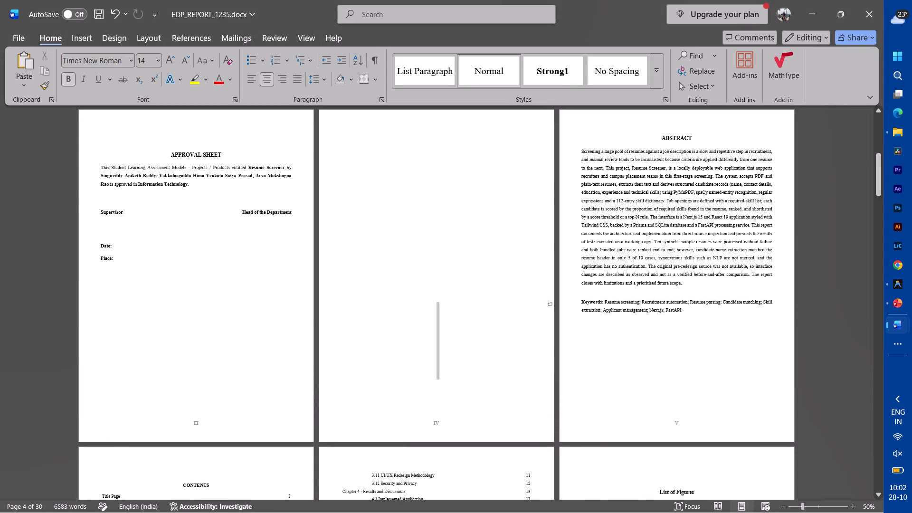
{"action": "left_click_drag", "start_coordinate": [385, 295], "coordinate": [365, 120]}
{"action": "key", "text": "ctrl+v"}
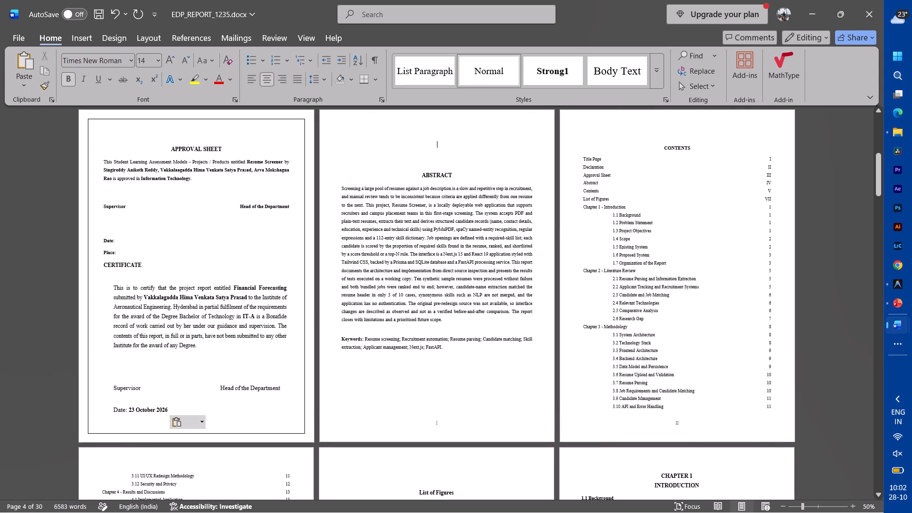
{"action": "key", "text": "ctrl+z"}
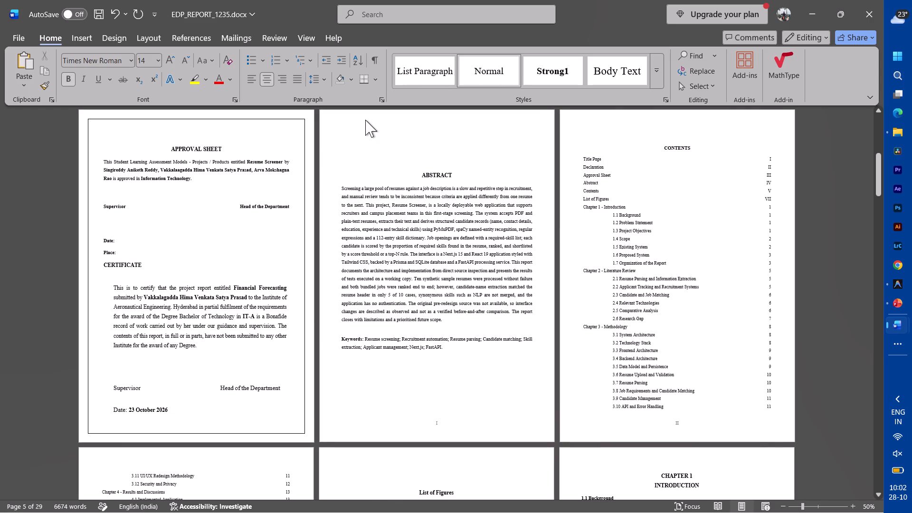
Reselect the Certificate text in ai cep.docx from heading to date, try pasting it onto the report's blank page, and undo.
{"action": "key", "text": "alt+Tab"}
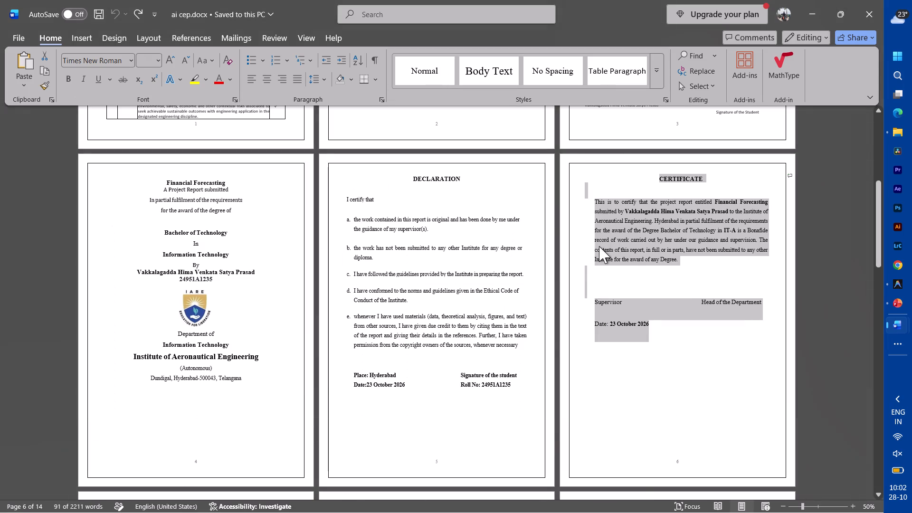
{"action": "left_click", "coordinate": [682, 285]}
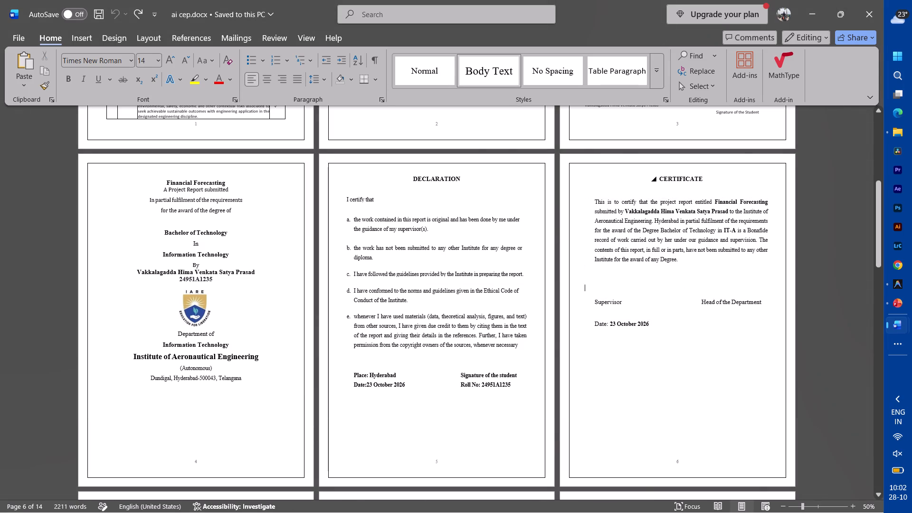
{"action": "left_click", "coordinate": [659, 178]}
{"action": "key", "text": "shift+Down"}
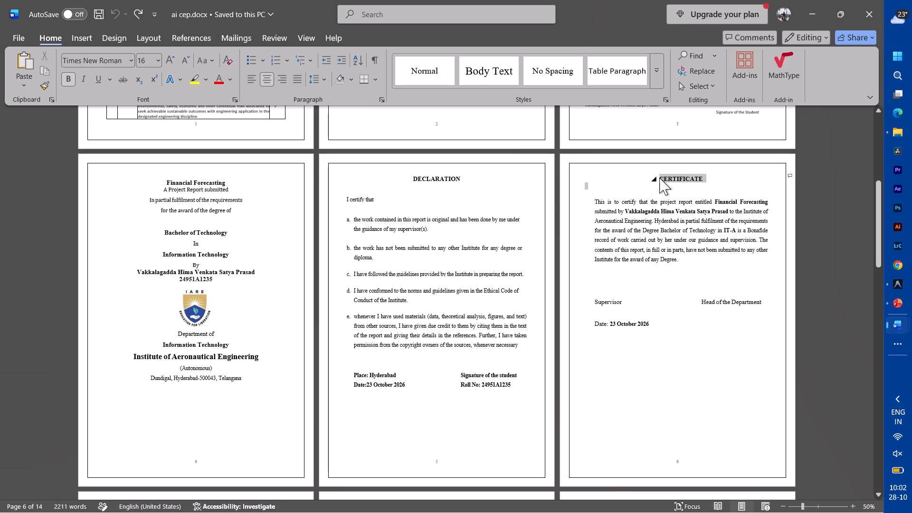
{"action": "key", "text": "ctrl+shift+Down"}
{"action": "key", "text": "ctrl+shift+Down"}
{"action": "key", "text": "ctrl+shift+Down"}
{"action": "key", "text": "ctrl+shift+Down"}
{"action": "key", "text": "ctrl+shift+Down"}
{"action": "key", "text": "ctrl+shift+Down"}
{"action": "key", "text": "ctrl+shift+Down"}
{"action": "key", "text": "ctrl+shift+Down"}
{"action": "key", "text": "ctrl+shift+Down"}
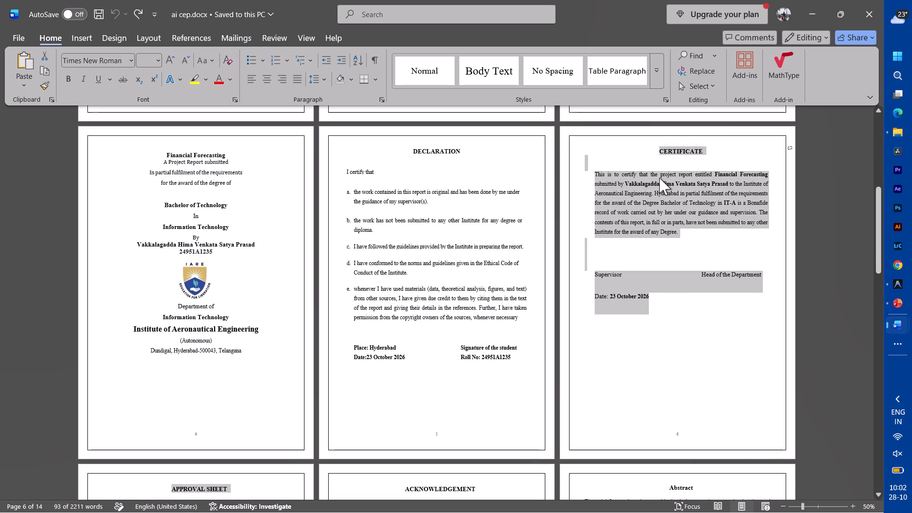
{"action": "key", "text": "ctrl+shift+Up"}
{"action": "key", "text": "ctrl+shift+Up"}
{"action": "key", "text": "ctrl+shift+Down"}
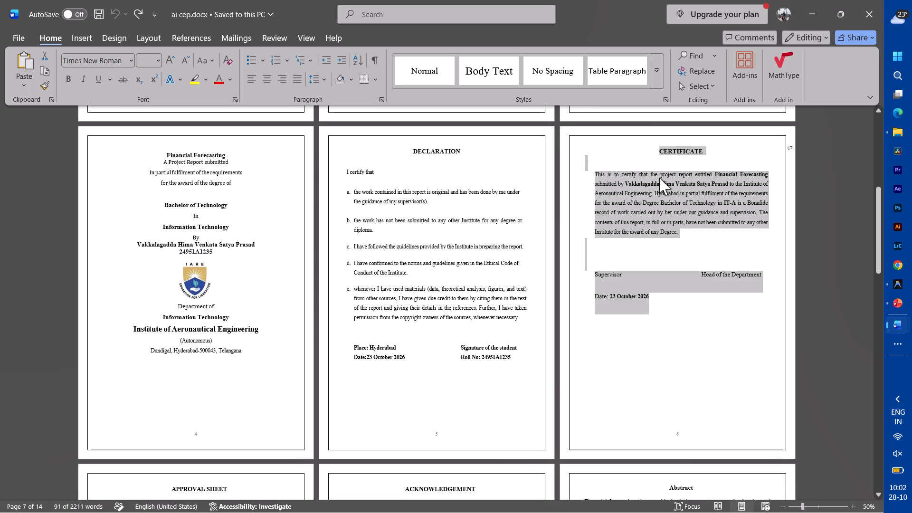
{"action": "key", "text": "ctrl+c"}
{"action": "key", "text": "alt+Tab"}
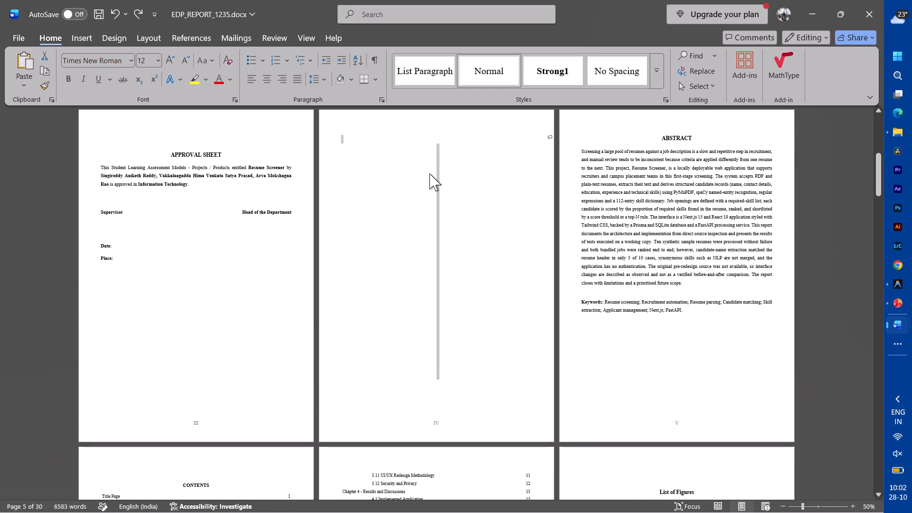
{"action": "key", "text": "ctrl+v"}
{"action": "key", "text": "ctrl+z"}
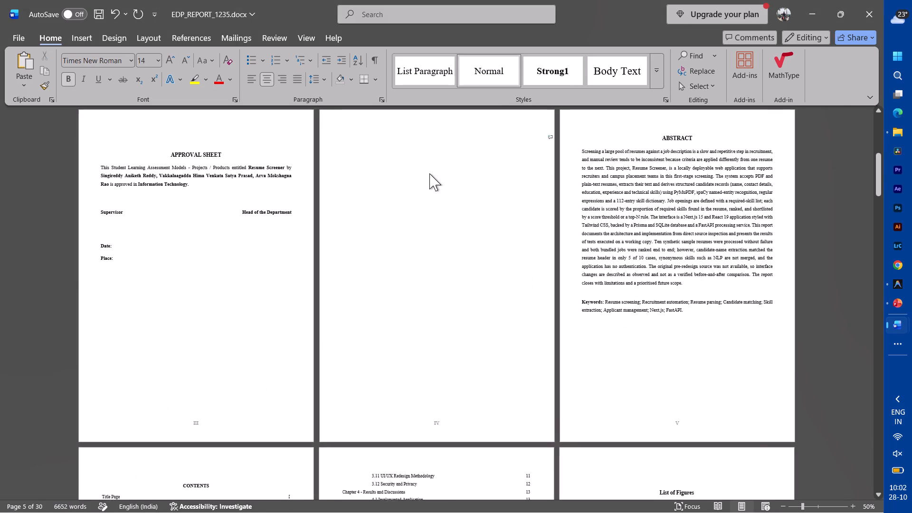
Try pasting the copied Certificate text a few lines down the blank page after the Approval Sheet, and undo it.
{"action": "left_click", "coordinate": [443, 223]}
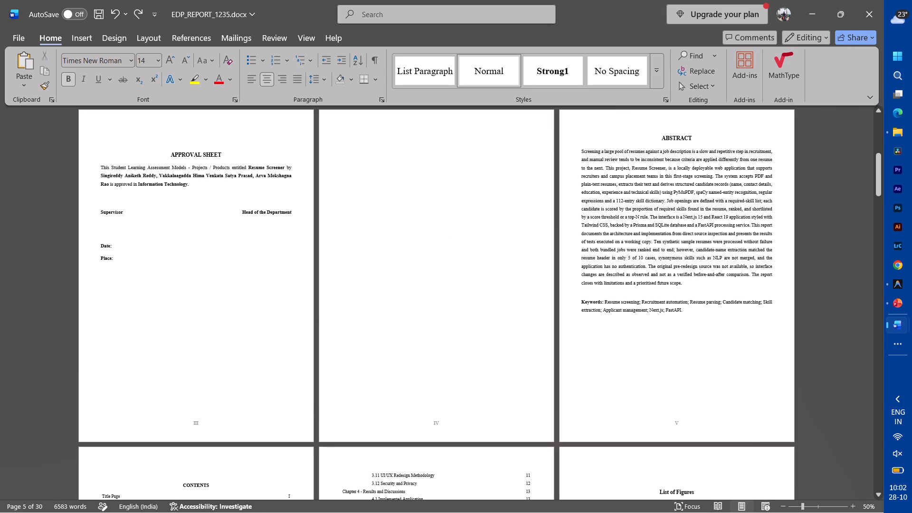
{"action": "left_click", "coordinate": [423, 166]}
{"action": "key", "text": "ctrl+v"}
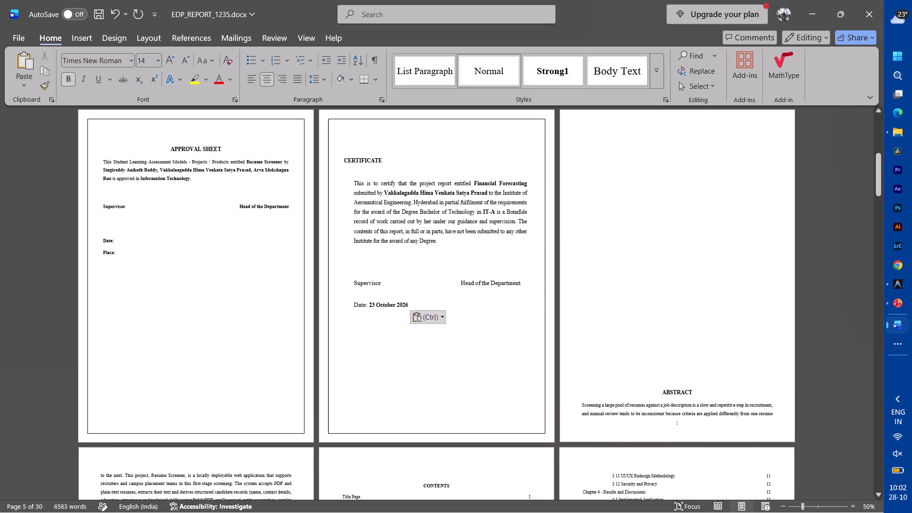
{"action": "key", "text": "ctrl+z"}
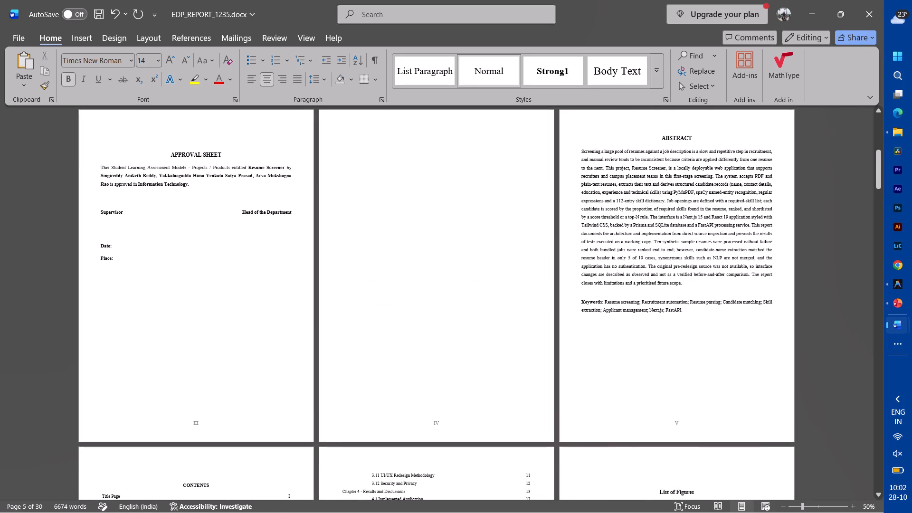
Add the heading CERTIFICATE in capitals near the top of EDP_REPORT_1235.docx's blank page after the Approval Sheet.
{"action": "key", "text": "alt+Tab"}
{"action": "left_click", "coordinate": [697, 237]}
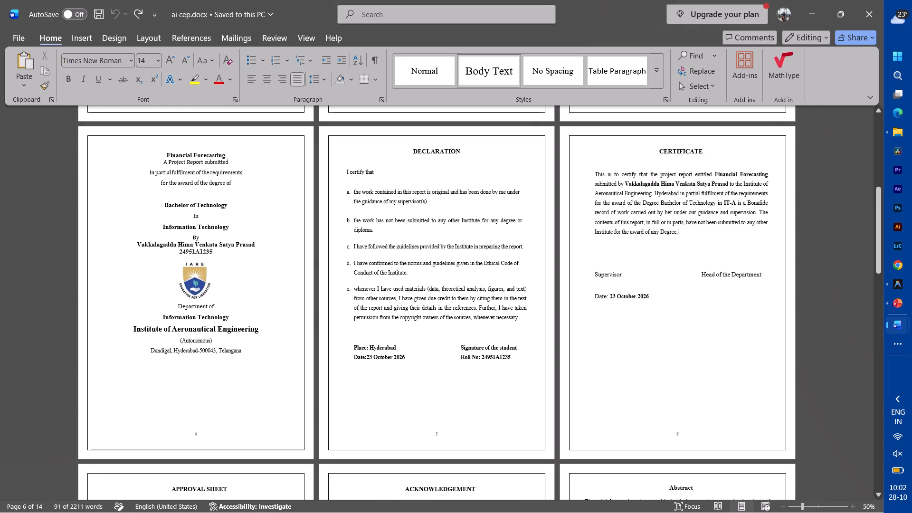
{"action": "key", "text": "alt+Tab"}
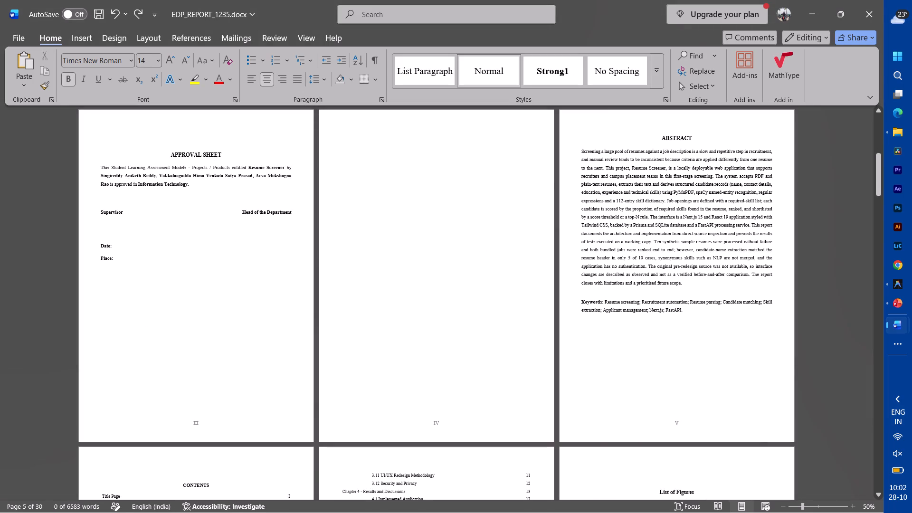
{"action": "left_click", "coordinate": [417, 153]}
{"action": "key", "text": "Up"}
{"action": "key", "text": "Down"}
{"action": "type", "text": "Certificate"}
{"action": "key", "text": "ctrl+shift+Left"}
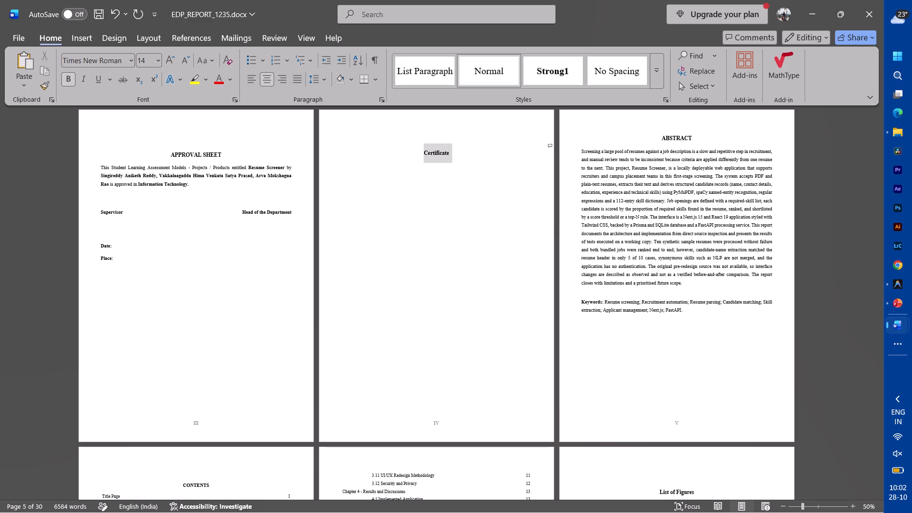
{"action": "key", "text": "shift+F3"}
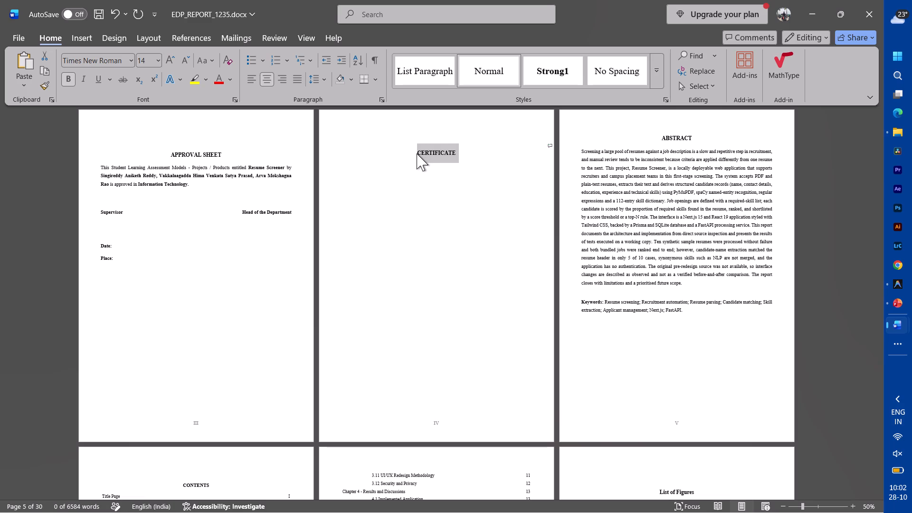
Adjust the empty lines so CERTIFICATE sits on the first line of its page and ABSTRACT starts the following page.
{"action": "key", "text": "Left"}
{"action": "key", "text": "BackSpace"}
{"action": "key", "text": "BackSpace"}
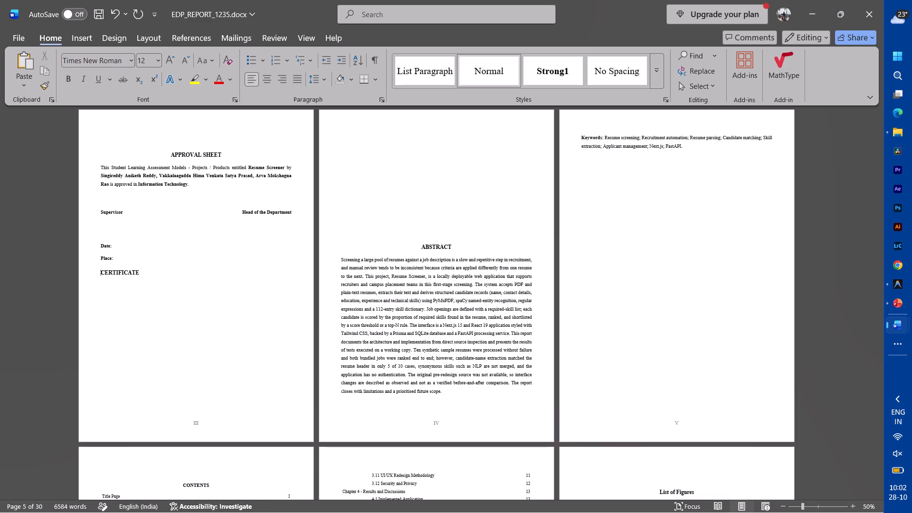
{"action": "key", "text": "Return"}
{"action": "key", "text": "Return"}
{"action": "key", "text": "Return"}
{"action": "key", "text": "Return"}
{"action": "key", "text": "Return"}
{"action": "key", "text": "Return"}
{"action": "key", "text": "Return"}
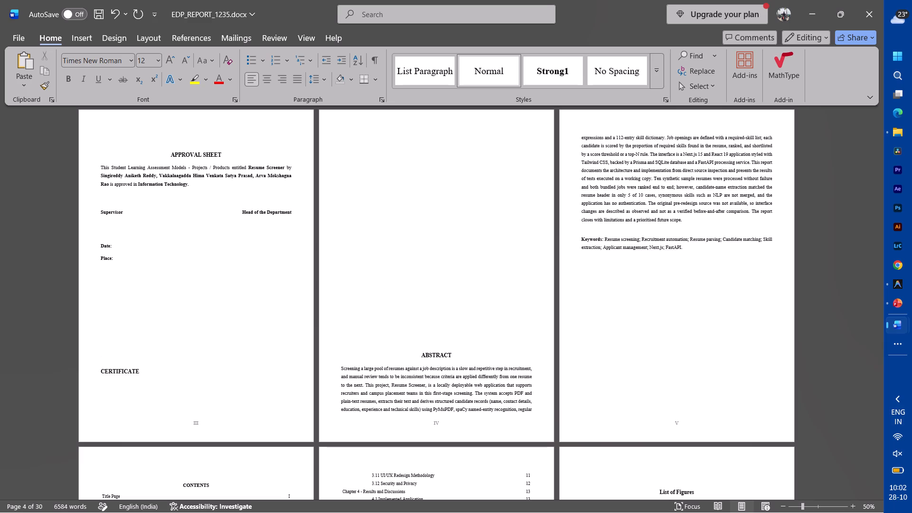
{"action": "key", "text": "Return"}
{"action": "key", "text": "Return"}
{"action": "key", "text": "Return"}
{"action": "key", "text": "Return"}
{"action": "key", "text": "Return"}
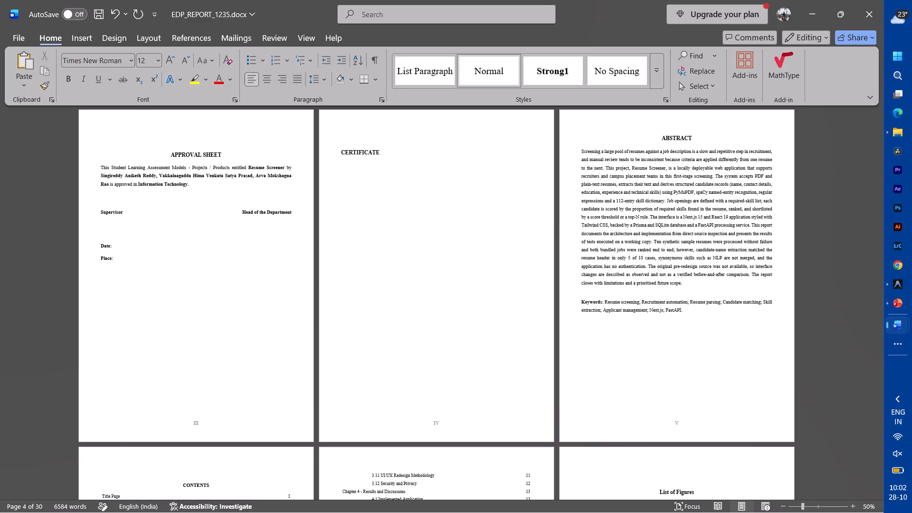
{"action": "key", "text": "BackSpace"}
{"action": "key", "text": "Down"}
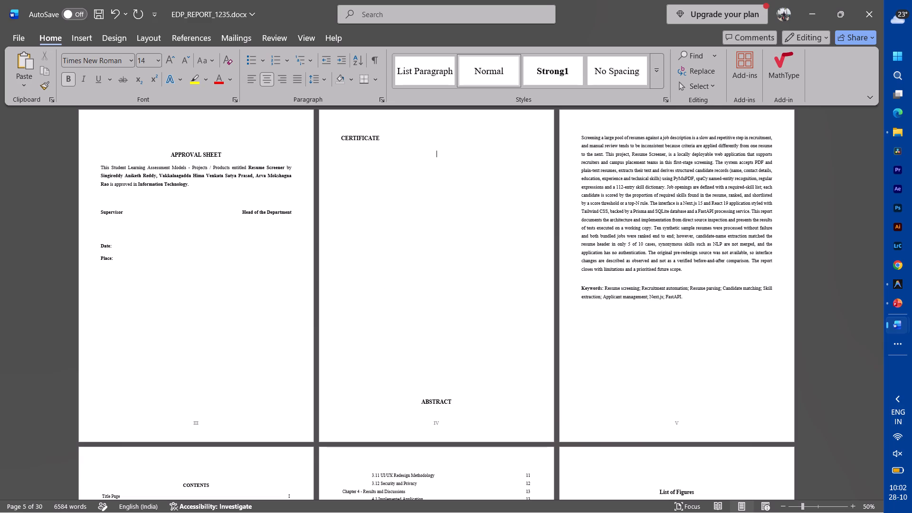
{"action": "key", "text": "Return"}
Center the CERTIFICATE heading.
{"action": "key", "text": "Up"}
{"action": "key", "text": "Up"}
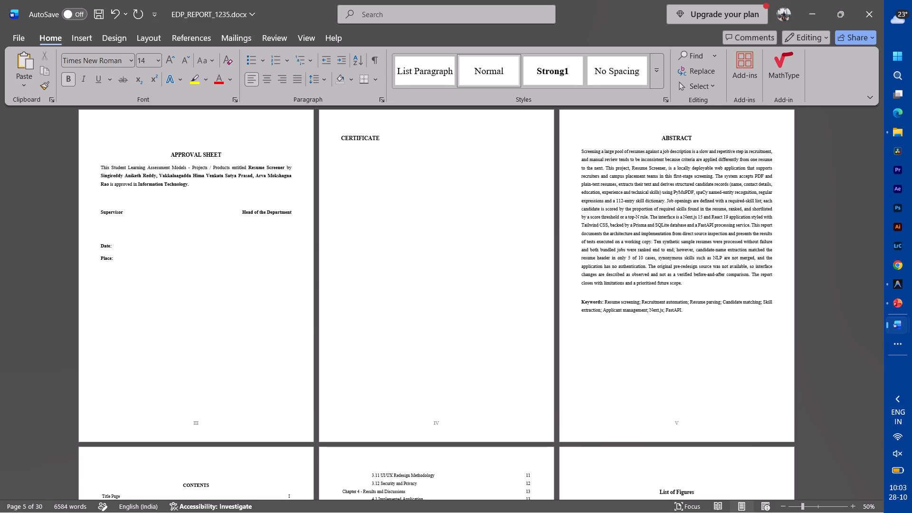
{"action": "key", "text": "ctrl+shift+Left"}
{"action": "key", "text": "ctrl+e"}
{"action": "key", "text": "Down"}
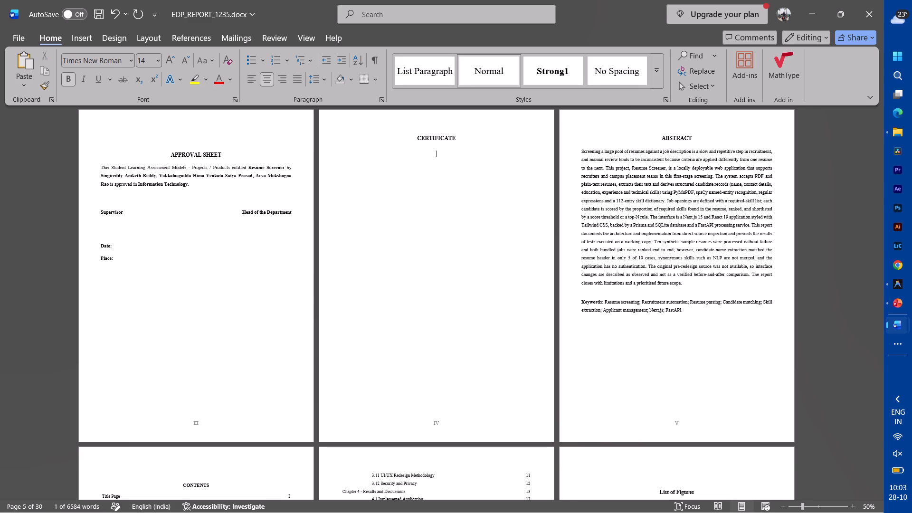
Copy the "This is to certify" paragraph from ai cep.docx and paste it below the CERTIFICATE heading in EDP_REPORT_1235.docx.
{"action": "key", "text": "alt+Tab"}
{"action": "left_click", "coordinate": [681, 232]}
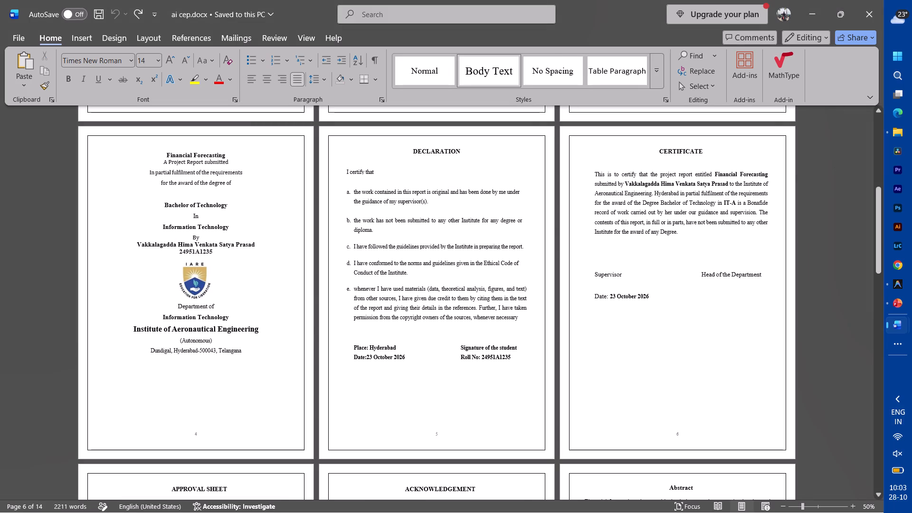
{"action": "key", "text": "ctrl+shift+Up"}
{"action": "key", "text": "ctrl+c"}
{"action": "key", "text": "alt+Tab"}
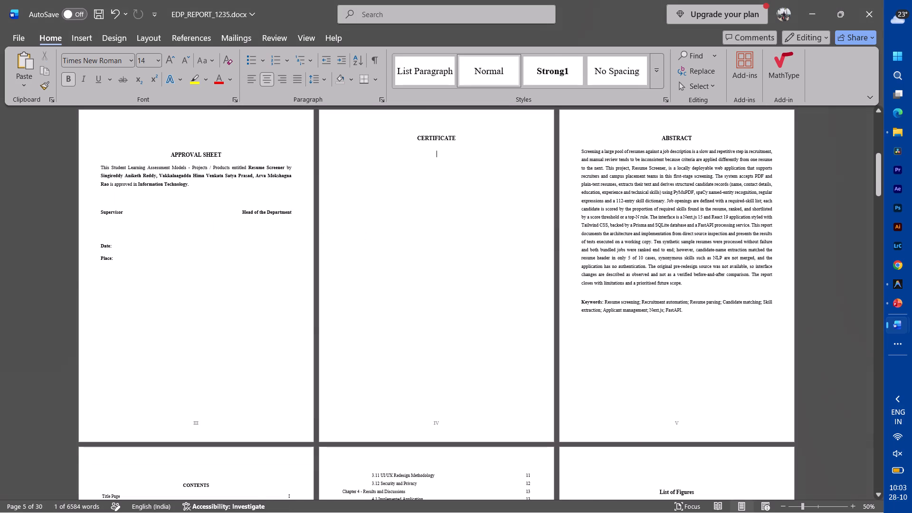
{"action": "key", "text": "ctrl+v"}
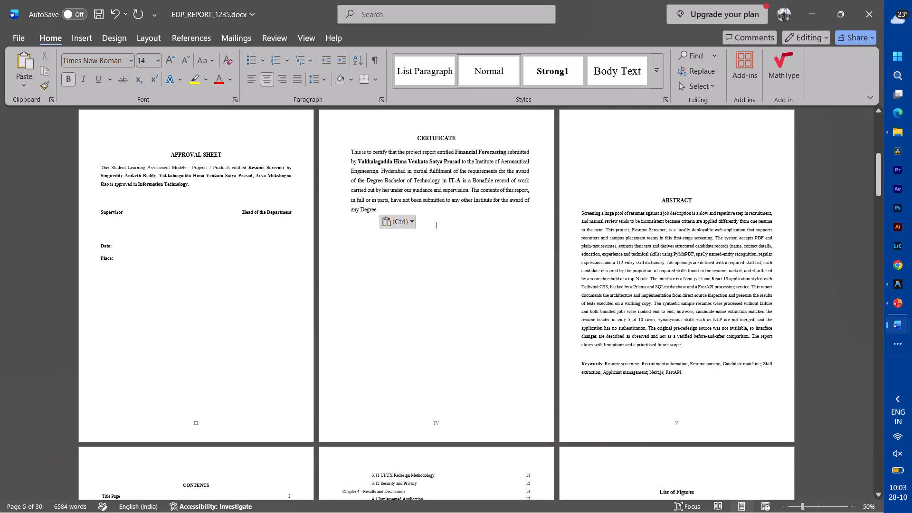
Delete the empty lines above ABSTRACT so the heading sits on the first line of its page.
{"action": "left_click", "coordinate": [671, 187]}
{"action": "key", "text": "Down"}
{"action": "key", "text": "Up"}
{"action": "key", "text": "BackSpace"}
{"action": "key", "text": "BackSpace"}
{"action": "key", "text": "BackSpace"}
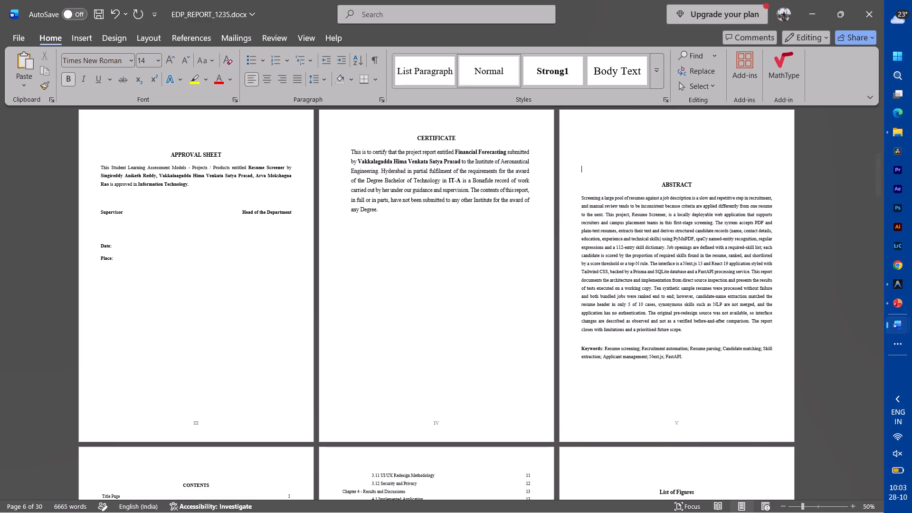
{"action": "key", "text": "BackSpace"}
{"action": "key", "text": "BackSpace"}
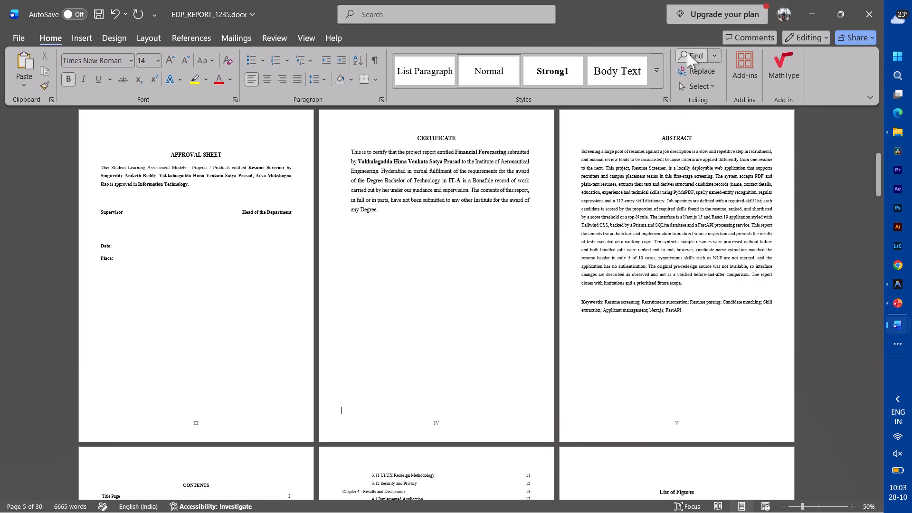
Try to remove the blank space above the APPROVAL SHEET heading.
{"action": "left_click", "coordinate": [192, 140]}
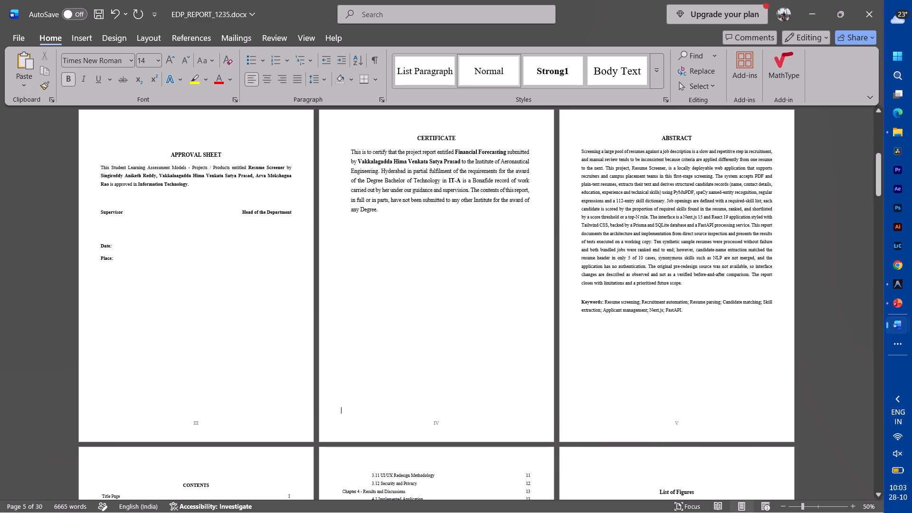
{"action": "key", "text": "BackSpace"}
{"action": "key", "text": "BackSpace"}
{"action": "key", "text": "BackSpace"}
Insert one empty line above the CERTIFICATE heading to bring it level with the APPROVAL SHEET heading.
{"action": "left_click", "coordinate": [413, 140]}
{"action": "key", "text": "Return"}
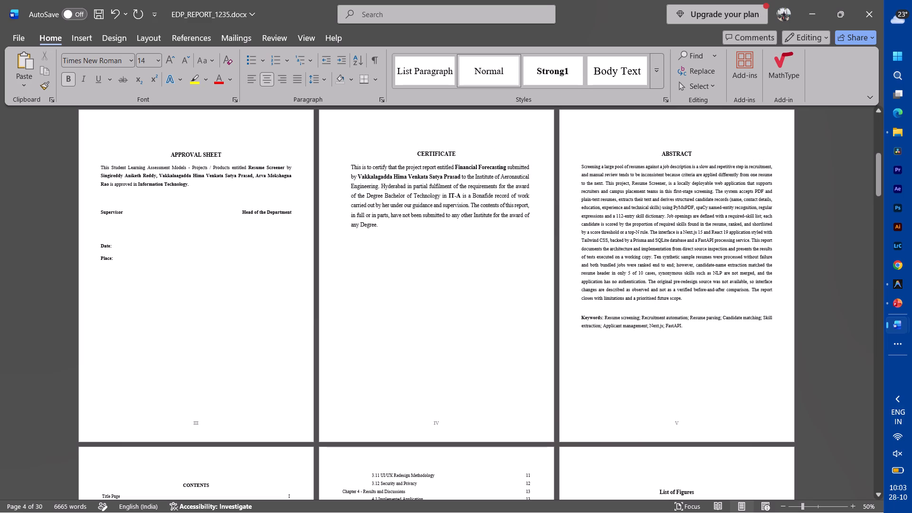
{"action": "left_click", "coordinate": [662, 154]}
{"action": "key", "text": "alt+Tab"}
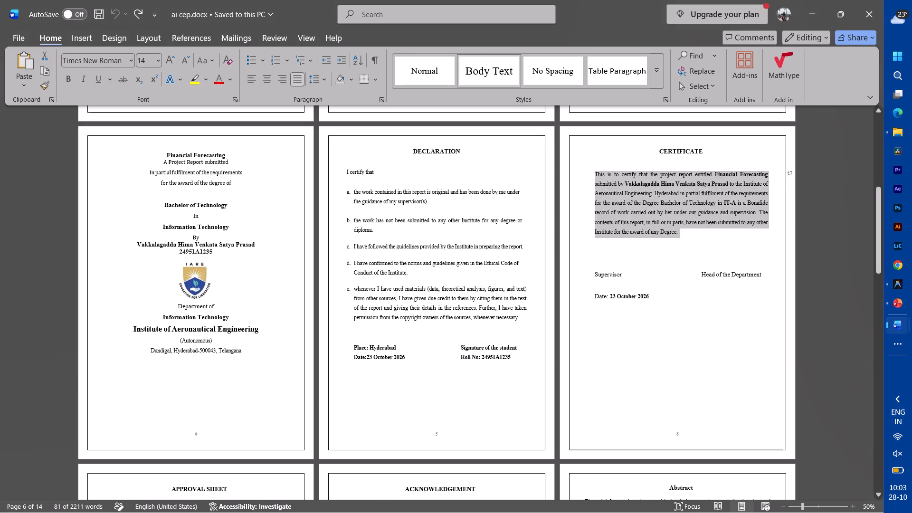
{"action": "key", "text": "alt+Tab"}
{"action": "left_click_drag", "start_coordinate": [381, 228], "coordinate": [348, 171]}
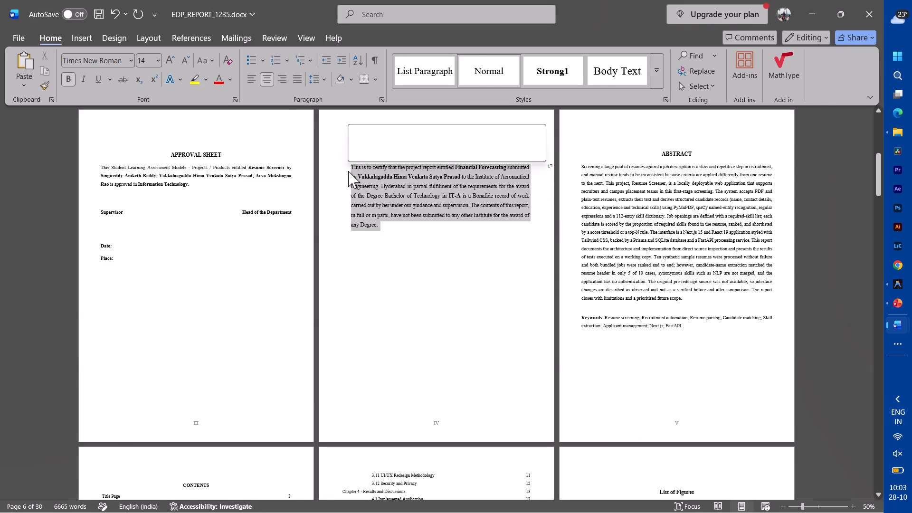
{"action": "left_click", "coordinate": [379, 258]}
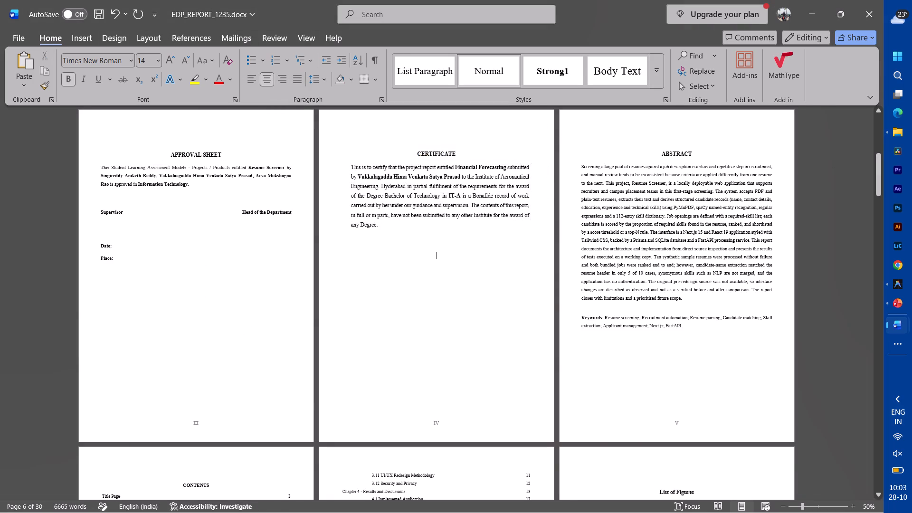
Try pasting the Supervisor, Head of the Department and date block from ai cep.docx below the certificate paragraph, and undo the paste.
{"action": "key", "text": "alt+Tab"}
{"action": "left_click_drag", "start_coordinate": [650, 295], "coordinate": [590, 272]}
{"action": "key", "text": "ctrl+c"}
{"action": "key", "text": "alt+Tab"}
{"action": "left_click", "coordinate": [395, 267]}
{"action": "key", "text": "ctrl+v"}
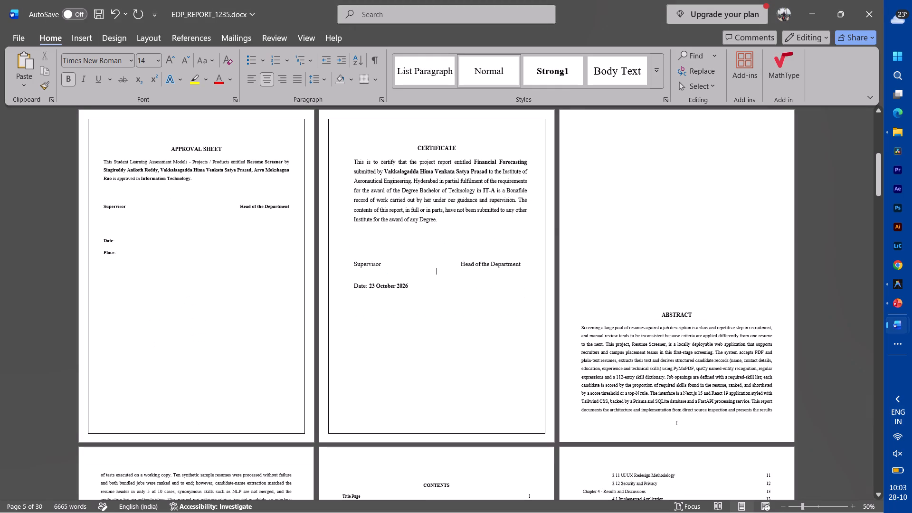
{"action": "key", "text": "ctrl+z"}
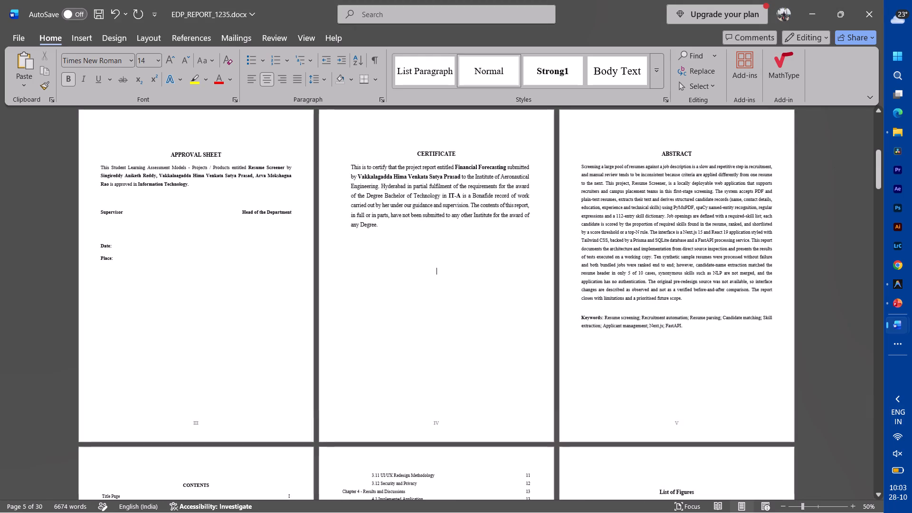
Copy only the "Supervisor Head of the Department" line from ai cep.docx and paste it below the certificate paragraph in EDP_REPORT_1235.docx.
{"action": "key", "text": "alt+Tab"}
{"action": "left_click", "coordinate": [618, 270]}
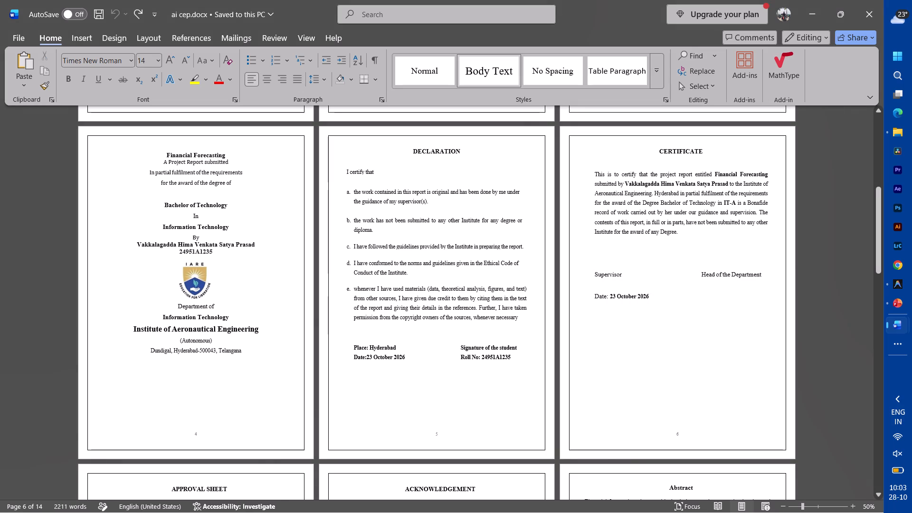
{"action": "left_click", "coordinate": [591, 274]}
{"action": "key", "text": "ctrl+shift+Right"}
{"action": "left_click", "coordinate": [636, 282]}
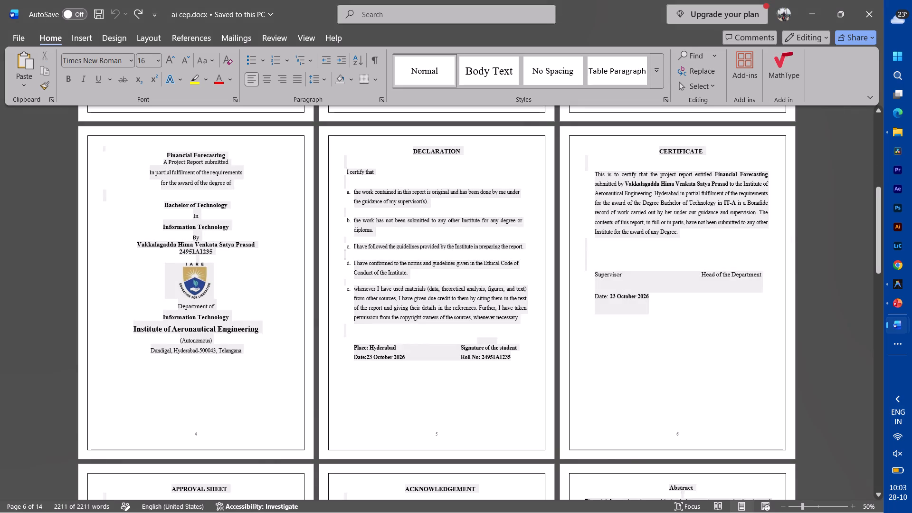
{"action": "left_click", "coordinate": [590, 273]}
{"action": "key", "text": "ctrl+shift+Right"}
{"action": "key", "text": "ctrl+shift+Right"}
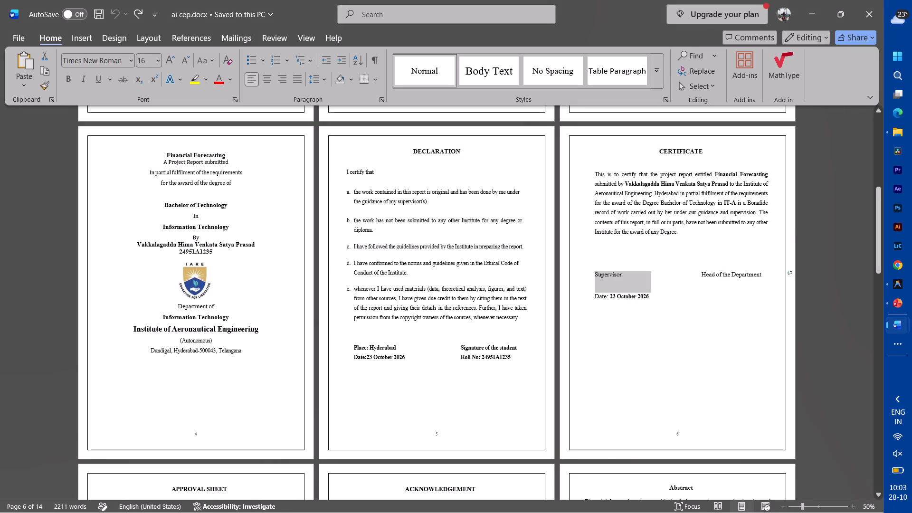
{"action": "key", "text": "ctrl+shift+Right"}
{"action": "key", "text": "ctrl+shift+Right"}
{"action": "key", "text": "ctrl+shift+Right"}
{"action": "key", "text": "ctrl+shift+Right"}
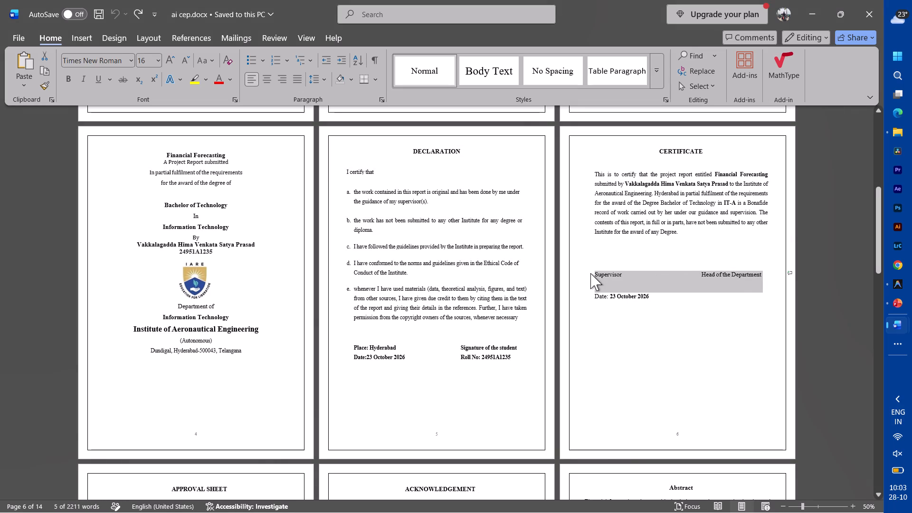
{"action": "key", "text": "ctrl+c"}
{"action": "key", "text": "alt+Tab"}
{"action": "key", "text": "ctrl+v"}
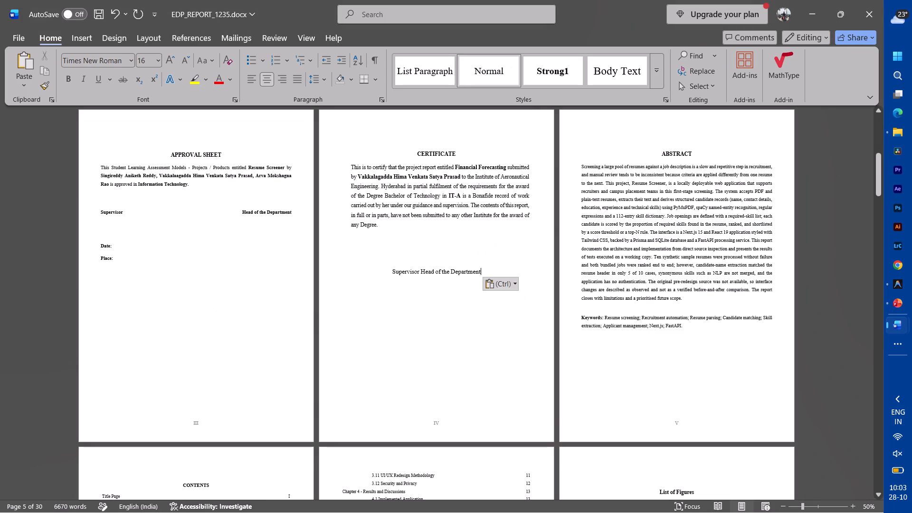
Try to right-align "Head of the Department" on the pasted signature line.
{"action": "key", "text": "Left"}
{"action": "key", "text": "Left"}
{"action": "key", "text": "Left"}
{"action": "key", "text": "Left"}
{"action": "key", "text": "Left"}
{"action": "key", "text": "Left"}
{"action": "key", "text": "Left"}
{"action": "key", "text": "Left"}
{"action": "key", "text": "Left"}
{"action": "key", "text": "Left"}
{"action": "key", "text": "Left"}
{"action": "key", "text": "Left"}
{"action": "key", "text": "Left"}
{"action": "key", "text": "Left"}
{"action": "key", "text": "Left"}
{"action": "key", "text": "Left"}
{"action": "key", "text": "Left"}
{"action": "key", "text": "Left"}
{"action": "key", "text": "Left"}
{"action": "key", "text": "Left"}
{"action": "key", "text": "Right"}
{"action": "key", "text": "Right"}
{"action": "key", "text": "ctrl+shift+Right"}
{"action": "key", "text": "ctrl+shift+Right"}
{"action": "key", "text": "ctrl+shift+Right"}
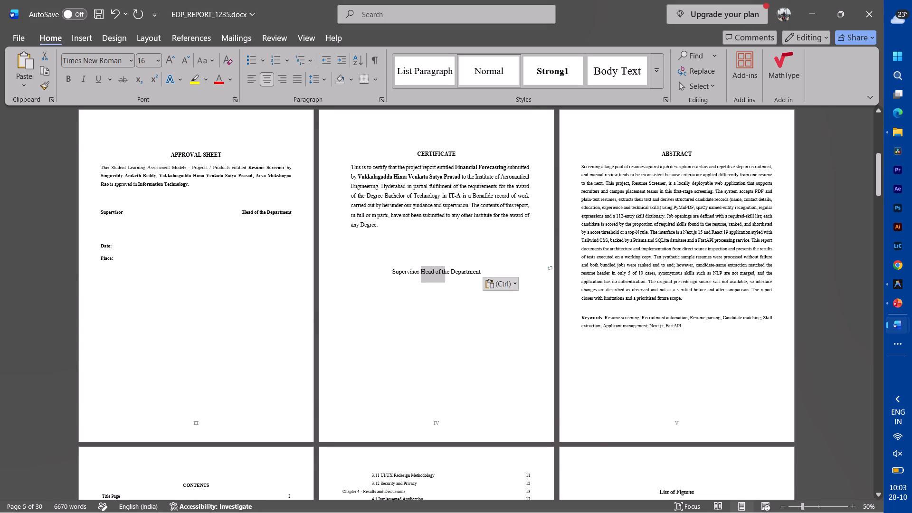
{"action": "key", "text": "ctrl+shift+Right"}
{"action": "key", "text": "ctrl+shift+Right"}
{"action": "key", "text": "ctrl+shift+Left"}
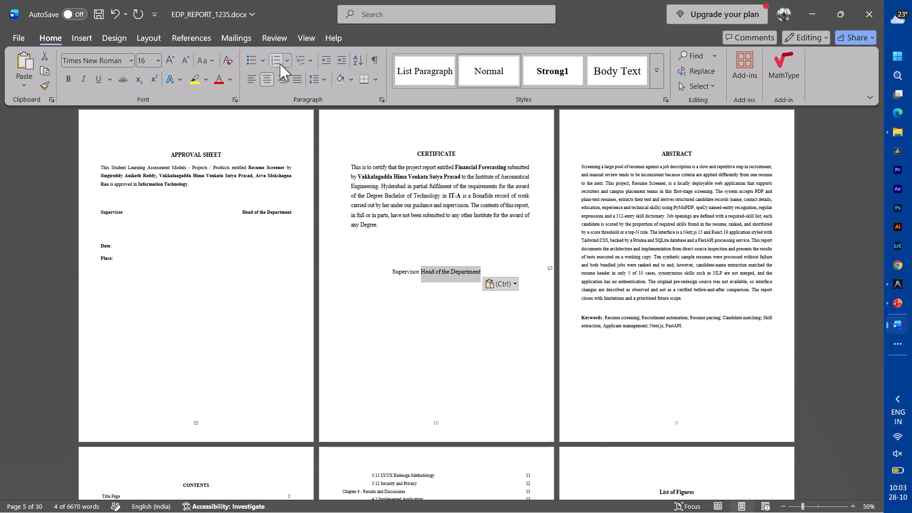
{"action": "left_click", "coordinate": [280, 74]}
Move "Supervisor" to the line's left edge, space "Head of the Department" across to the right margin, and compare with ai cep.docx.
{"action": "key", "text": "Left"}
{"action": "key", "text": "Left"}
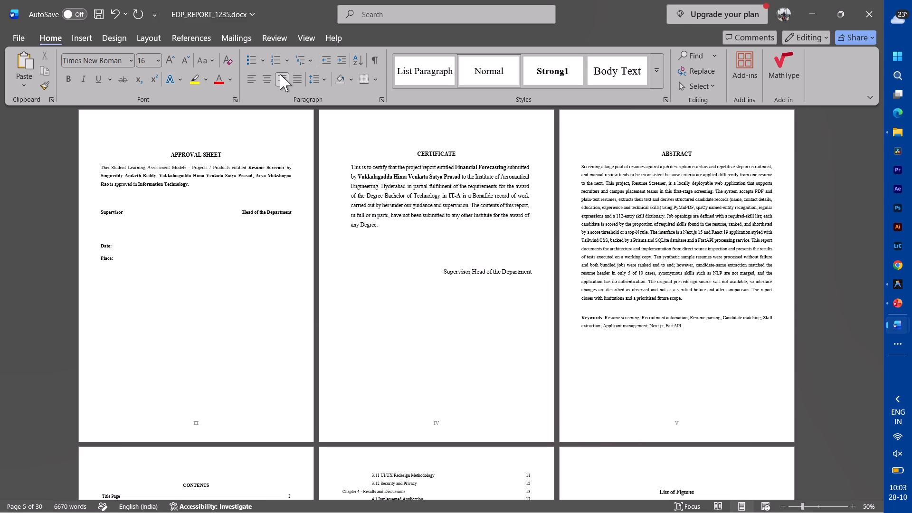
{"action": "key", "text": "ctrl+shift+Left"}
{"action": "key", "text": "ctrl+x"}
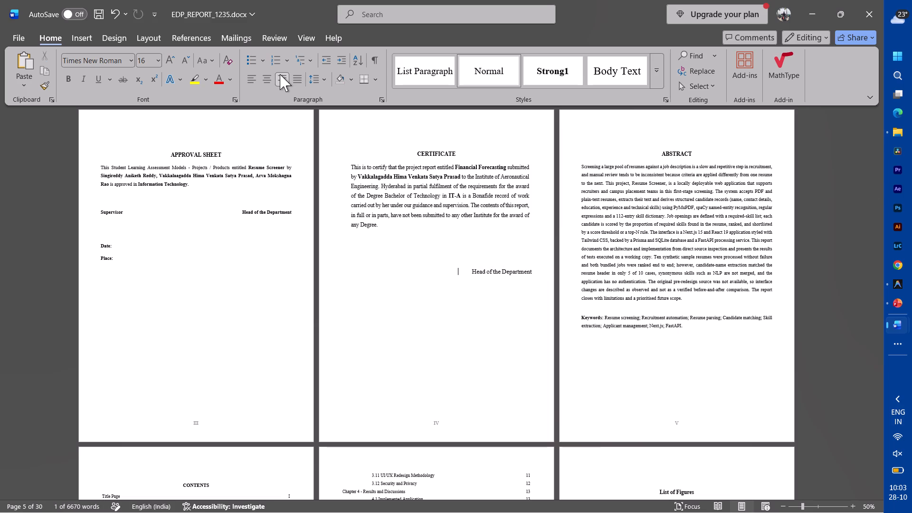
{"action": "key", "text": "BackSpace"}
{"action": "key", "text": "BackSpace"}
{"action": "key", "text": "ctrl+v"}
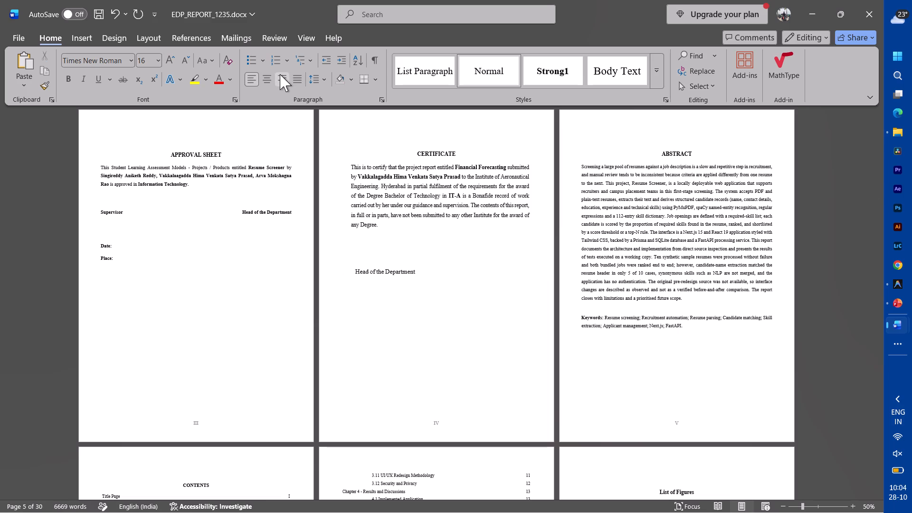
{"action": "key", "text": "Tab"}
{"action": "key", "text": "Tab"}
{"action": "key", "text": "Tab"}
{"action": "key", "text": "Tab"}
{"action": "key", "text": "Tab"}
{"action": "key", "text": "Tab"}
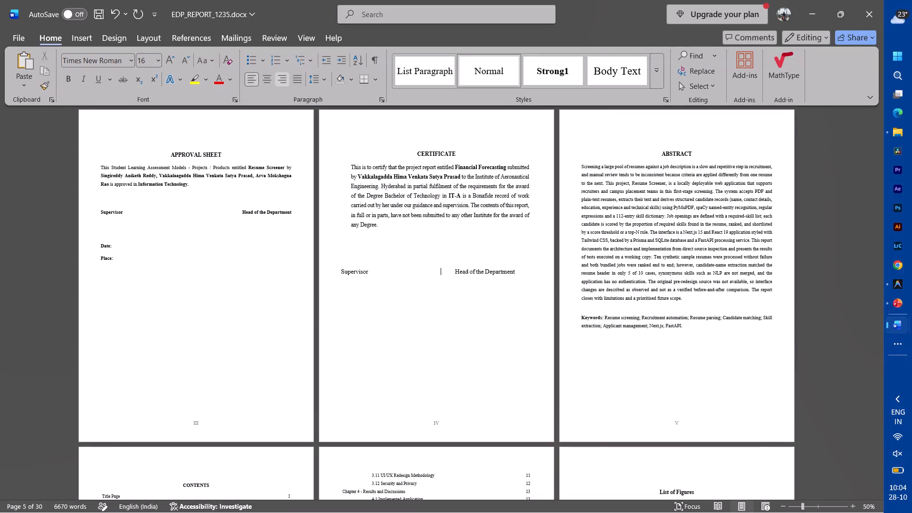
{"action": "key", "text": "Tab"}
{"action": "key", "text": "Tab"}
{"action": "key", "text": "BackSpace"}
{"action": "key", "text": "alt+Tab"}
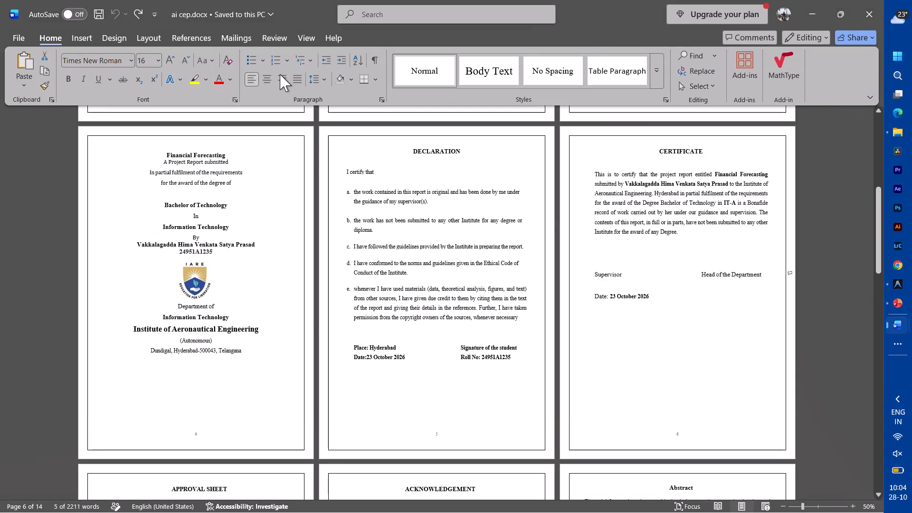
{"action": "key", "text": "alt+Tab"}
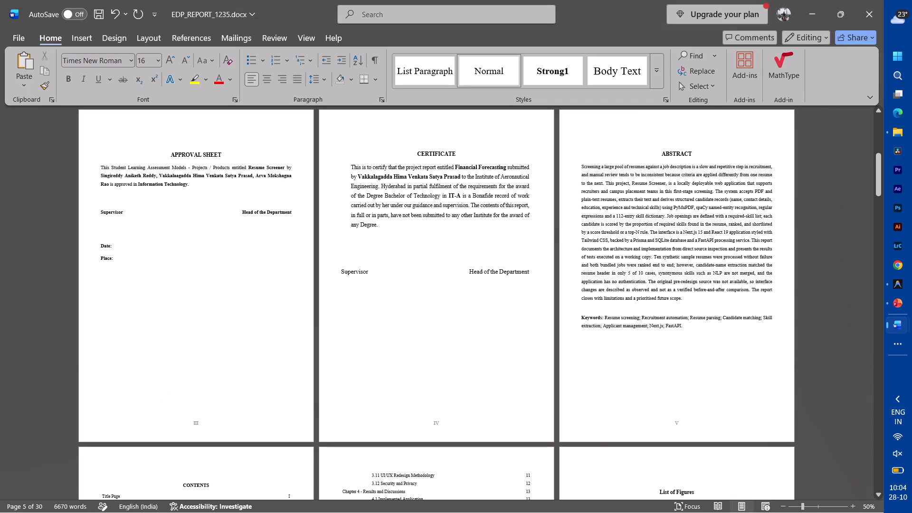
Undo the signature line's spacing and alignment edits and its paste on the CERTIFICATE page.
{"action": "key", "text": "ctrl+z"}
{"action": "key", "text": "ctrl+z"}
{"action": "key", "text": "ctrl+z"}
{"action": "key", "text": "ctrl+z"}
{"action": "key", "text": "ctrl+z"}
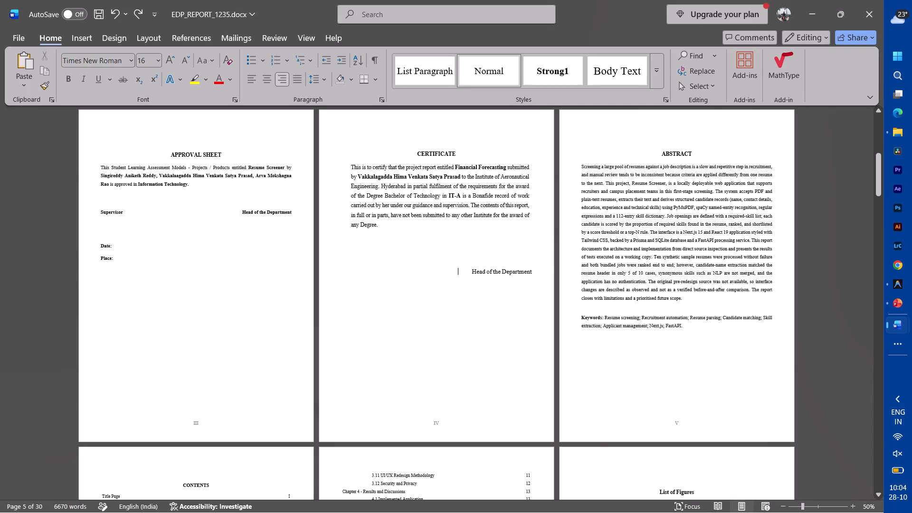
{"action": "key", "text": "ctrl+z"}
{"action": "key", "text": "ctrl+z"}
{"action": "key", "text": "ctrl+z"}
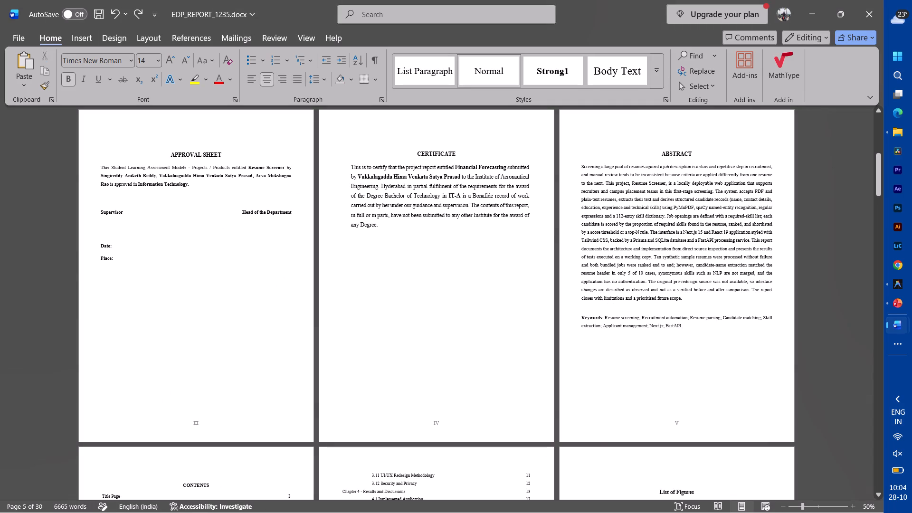
Remove the left indent of the "This is to certify" paragraph so it starts at the page margin.
{"action": "left_click", "coordinate": [349, 167]}
{"action": "key", "text": "BackSpace"}
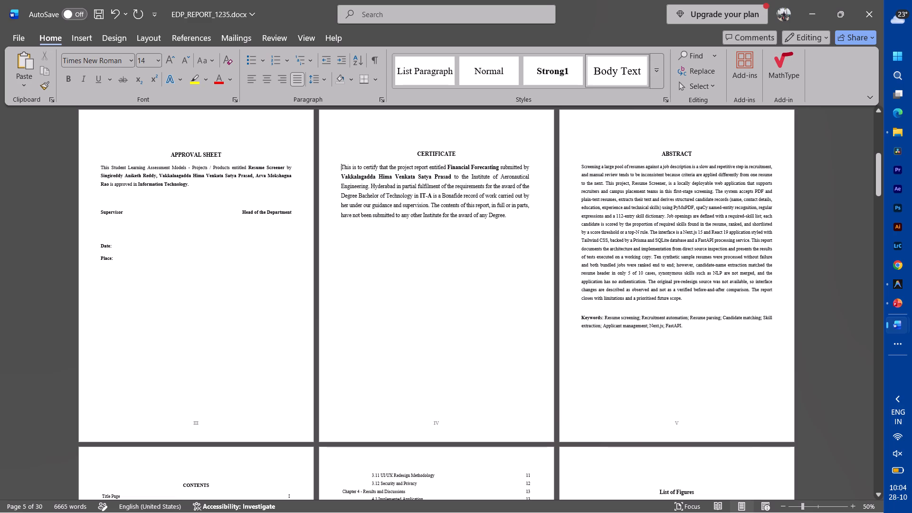
{"action": "key", "text": "BackSpace"}
{"action": "key", "text": "ctrl+z"}
Paste "Supervisor" below the certificate paragraph, leaving a gap beneath the text, and left-align it.
{"action": "left_click", "coordinate": [383, 247]}
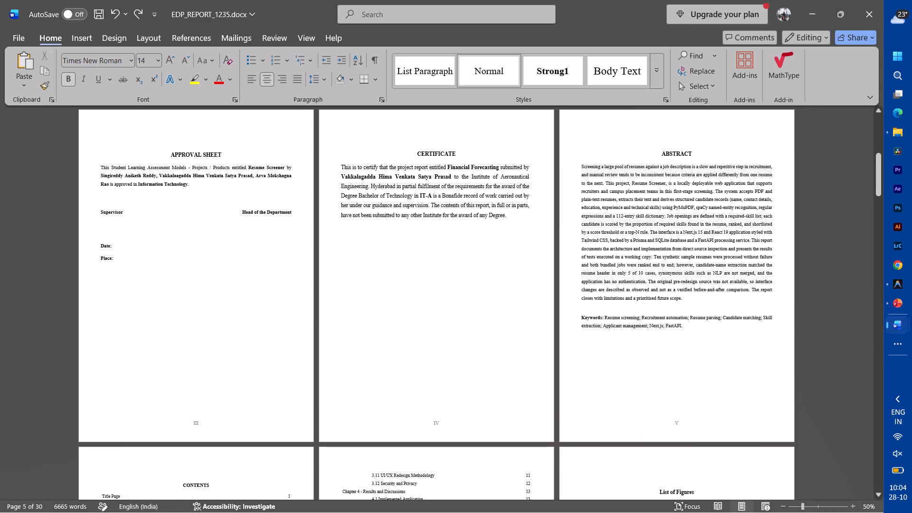
{"action": "key", "text": "ctrl+v"}
{"action": "key", "text": "ctrl+shift+Left"}
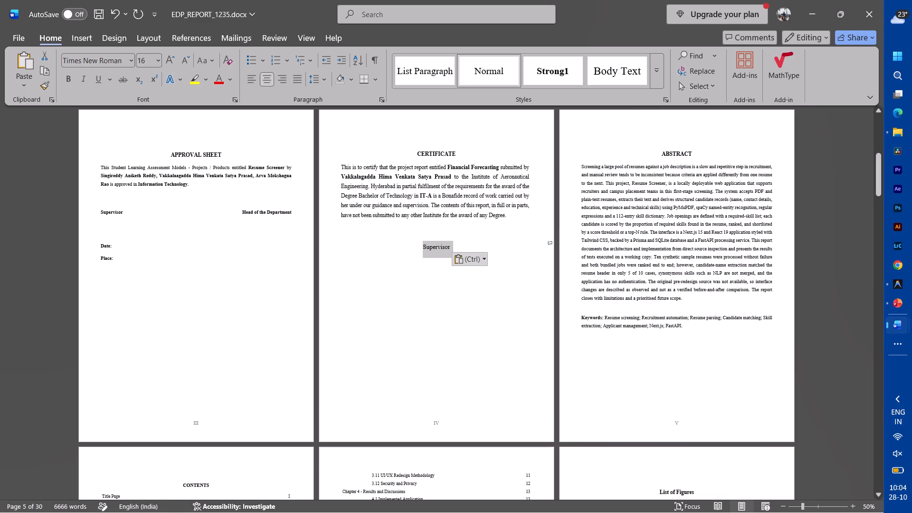
{"action": "key", "text": "ctrl+l"}
{"action": "key", "text": "Right"}
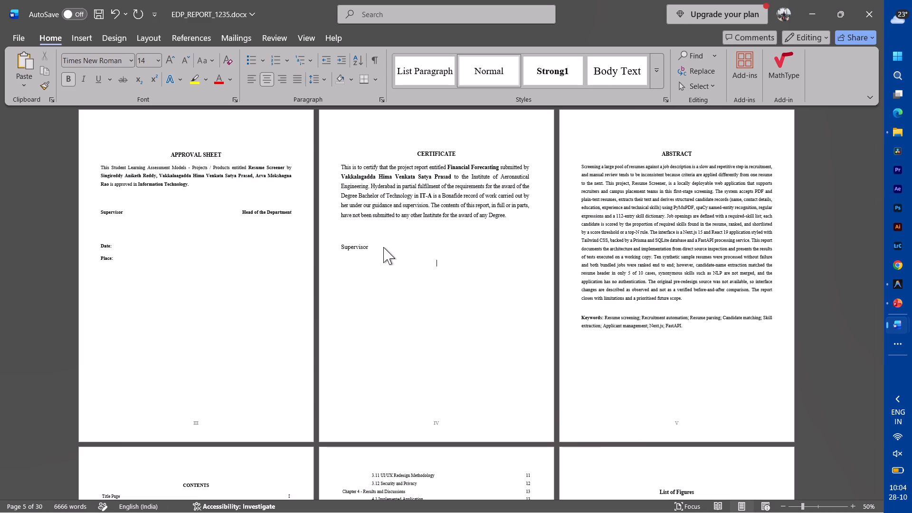
Add "Head of the Department" after "Supervisor" on the CERTIFICATE signature line, tabbed across toward the right margin.
{"action": "key", "text": "Up"}
{"action": "key", "text": "Tab"}
{"action": "key", "text": "Tab"}
{"action": "key", "text": "Tab"}
{"action": "key", "text": "Tab"}
{"action": "key", "text": "Tab"}
{"action": "key", "text": "Tab"}
{"action": "key", "text": "Tab"}
{"action": "key", "text": "Tab"}
{"action": "key", "text": "Tab"}
{"action": "key", "text": "Tab"}
{"action": "key", "text": "Tab"}
{"action": "type", "text": "Headf"}
{"action": "key", "text": "space"}
{"action": "key", "text": "BackSpace"}
{"action": "key", "text": "BackSpace"}
{"action": "key", "text": "space"}
{"action": "type", "text": "of the Department"}
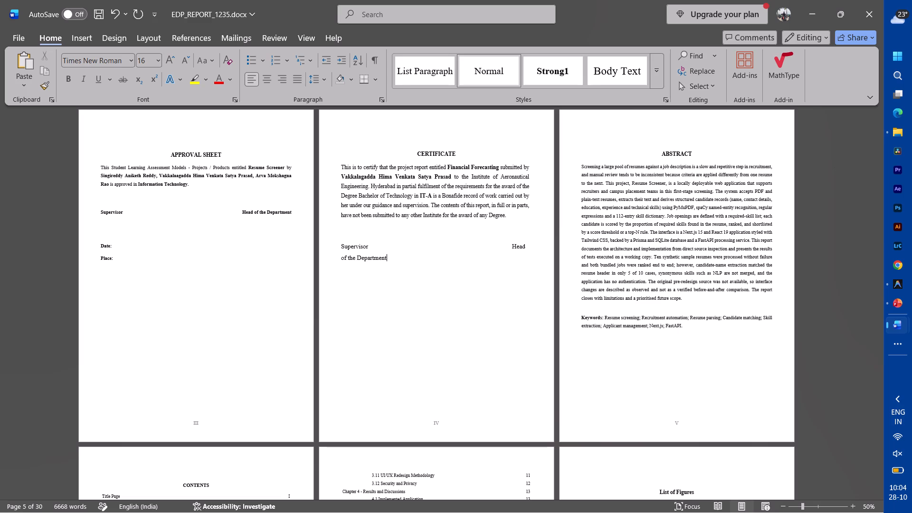
Remove three tabs before "Head of the Department" so the whole signature text fits on one line.
{"action": "key", "text": "Left"}
{"action": "key", "text": "Left"}
{"action": "key", "text": "Left"}
{"action": "key", "text": "Left"}
{"action": "key", "text": "Left"}
{"action": "key", "text": "Left"}
{"action": "key", "text": "Left"}
{"action": "key", "text": "Left"}
{"action": "key", "text": "Up"}
{"action": "key", "text": "Right"}
{"action": "key", "text": "Right"}
{"action": "key", "text": "Right"}
{"action": "key", "text": "Right"}
{"action": "key", "text": "Right"}
{"action": "key", "text": "Right"}
{"action": "key", "text": "Right"}
{"action": "key", "text": "Right"}
{"action": "key", "text": "Right"}
{"action": "key", "text": "Right"}
{"action": "key", "text": "Right"}
{"action": "key", "text": "Right"}
{"action": "key", "text": "Right"}
{"action": "key", "text": "BackSpace"}
{"action": "key", "text": "BackSpace"}
{"action": "key", "text": "BackSpace"}
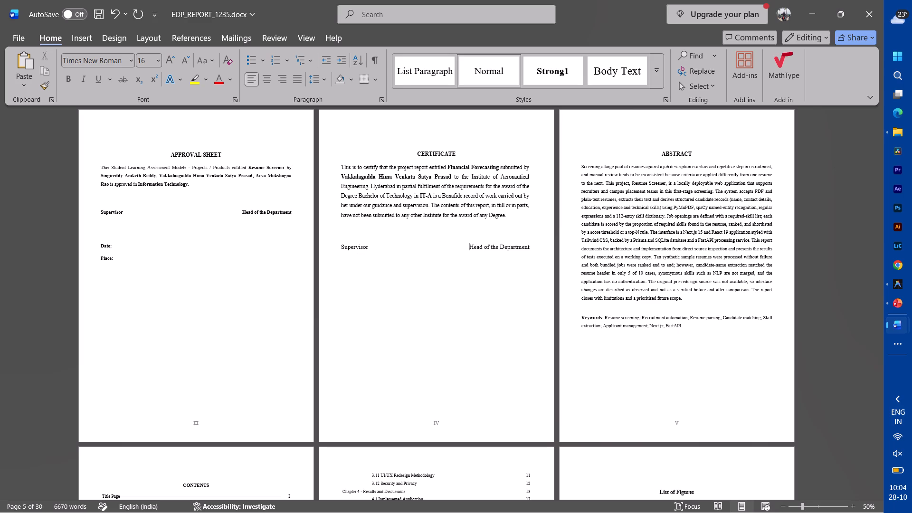
Glance at the signature line in ai cep.docx, return to the report and bold "Head of the Department" on the CERTIFICATE page.
{"action": "key", "text": "alt+Tab"}
{"action": "key", "text": "alt+Tab"}
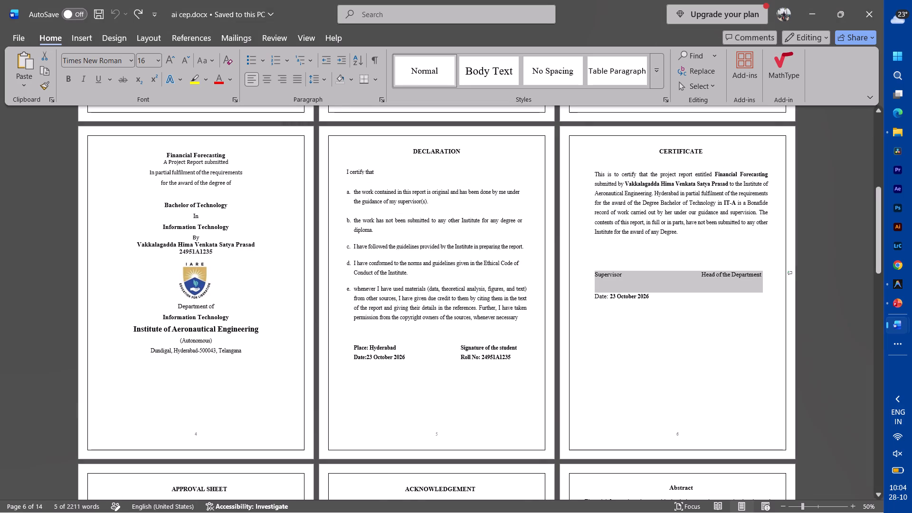
{"action": "key", "text": "ctrl+shift+Right"}
{"action": "key", "text": "ctrl+shift+Right"}
{"action": "key", "text": "ctrl+shift+Right"}
{"action": "key", "text": "ctrl+shift+Right"}
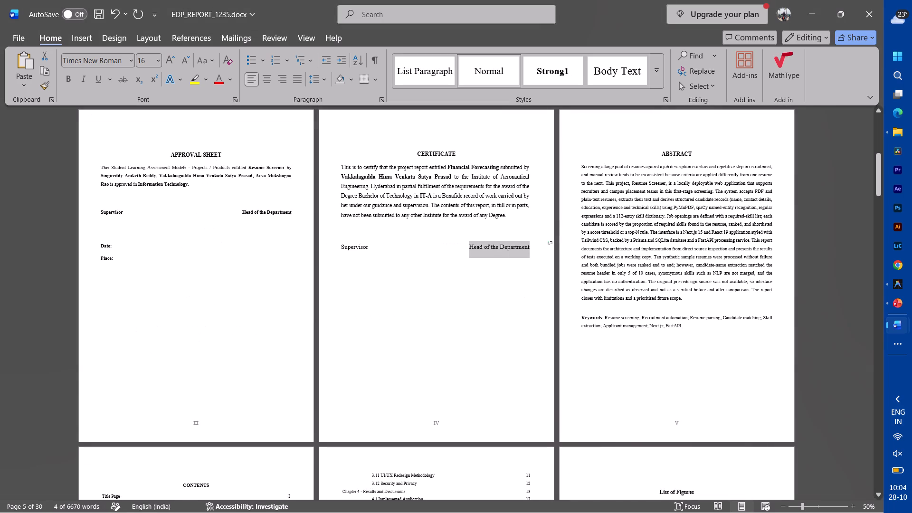
{"action": "key", "text": "ctrl+b"}
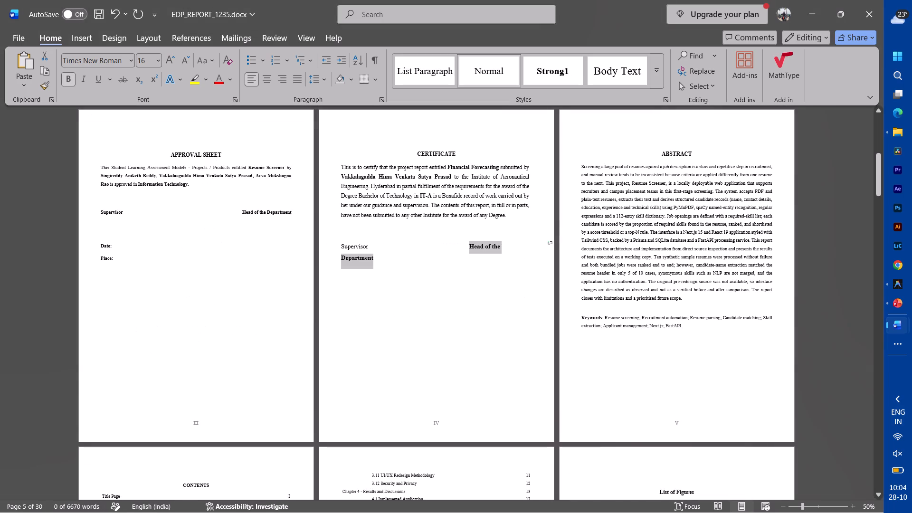
Remove one tab before the bold "Head of the Department" so it sits on the same line as "Supervisor".
{"action": "left_click", "coordinate": [465, 243]}
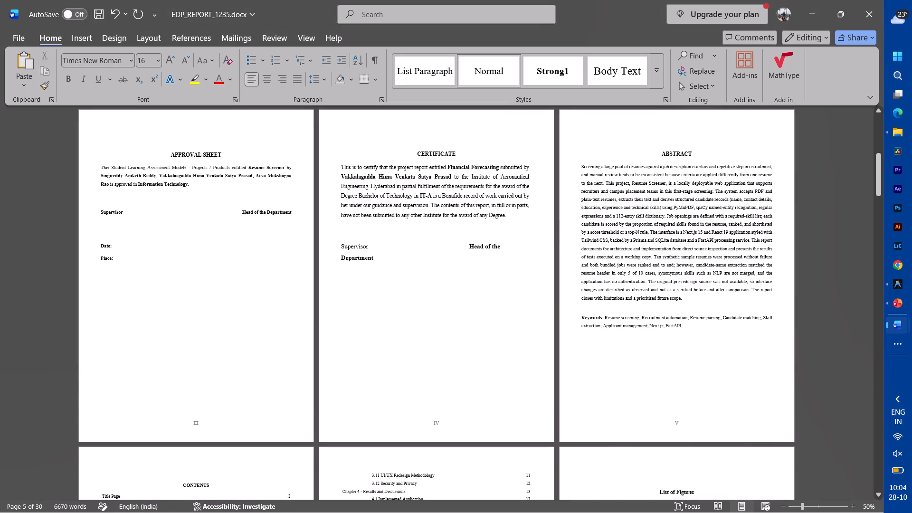
{"action": "key", "text": "alt+Tab"}
{"action": "key", "text": "alt+Tab"}
{"action": "key", "text": "BackSpace"}
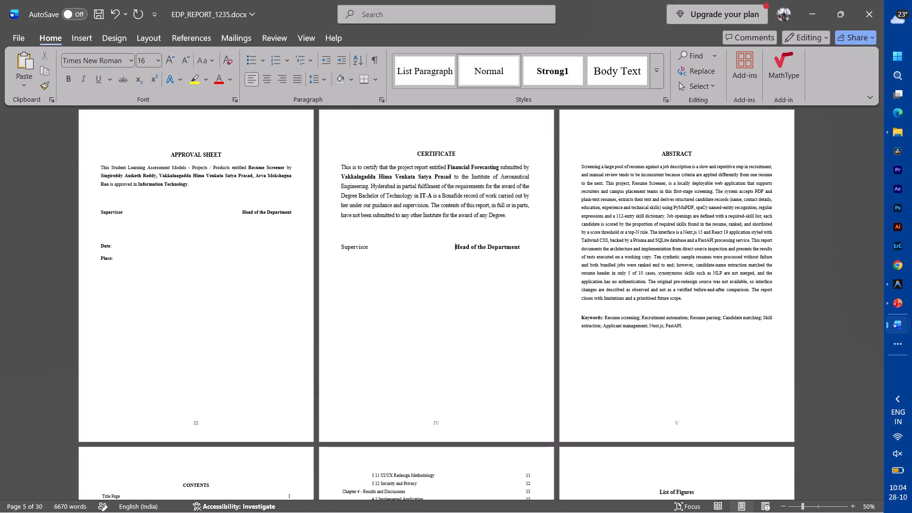
Set the font size of "Head of the Department" on the CERTIFICATE page to 14.
{"action": "key", "text": "ctrl+shift+Right"}
{"action": "key", "text": "ctrl+shift+Right"}
{"action": "key", "text": "ctrl+shift+Right"}
{"action": "key", "text": "ctrl+shift+Right"}
{"action": "key", "text": "ctrl+shift+Right"}
{"action": "key", "text": "ctrl+shift+Left"}
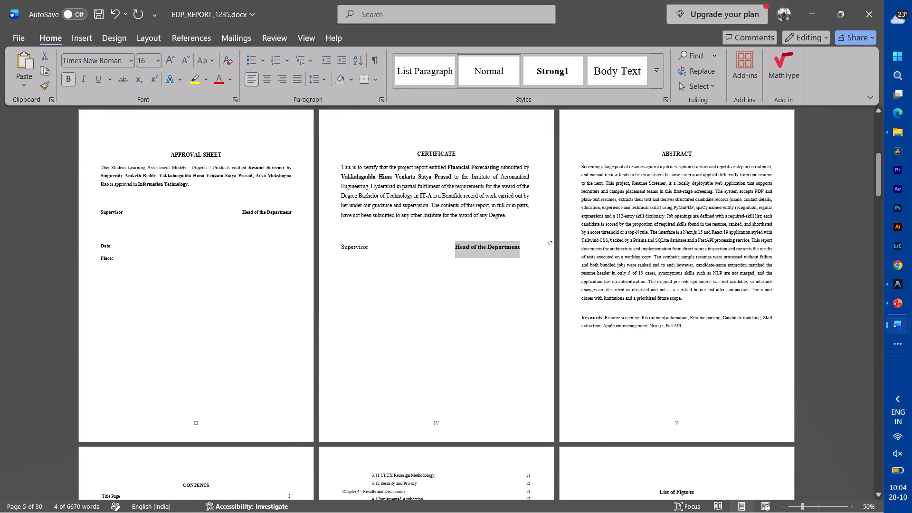
{"action": "left_click", "coordinate": [142, 61]}
{"action": "type", "text": "14"}
{"action": "key", "text": "Return"}
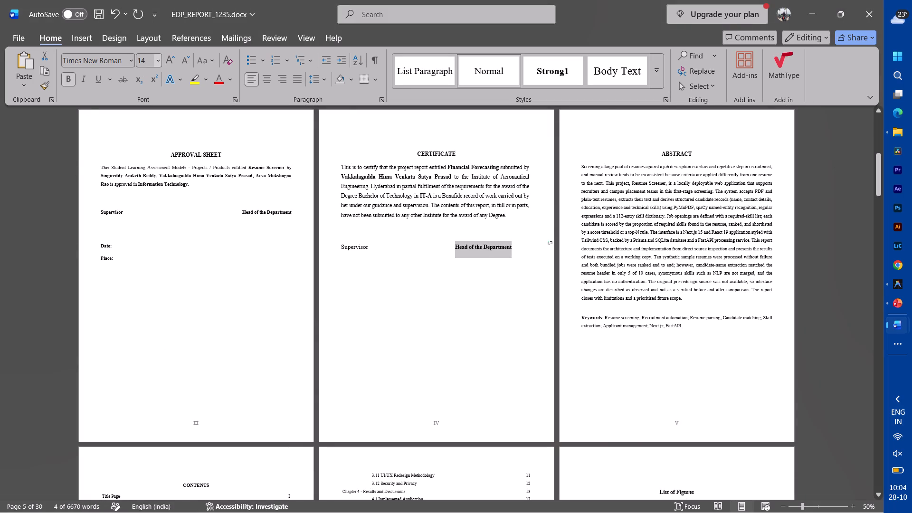
Insert one tab before "Head of the Department" to shift it closer to the right margin, keeping it on the same line.
{"action": "key", "text": "Right"}
{"action": "key", "text": "Left"}
{"action": "key", "text": "Left"}
{"action": "key", "text": "Left"}
{"action": "key", "text": "Left"}
{"action": "key", "text": "Left"}
{"action": "key", "text": "Left"}
{"action": "key", "text": "Left"}
{"action": "key", "text": "Left"}
{"action": "key", "text": "Left"}
{"action": "key", "text": "Left"}
{"action": "key", "text": "Left"}
{"action": "key", "text": "Left"}
{"action": "key", "text": "Left"}
{"action": "key", "text": "Left"}
{"action": "key", "text": "Left"}
{"action": "key", "text": "Left"}
{"action": "key", "text": "Left"}
{"action": "key", "text": "Left"}
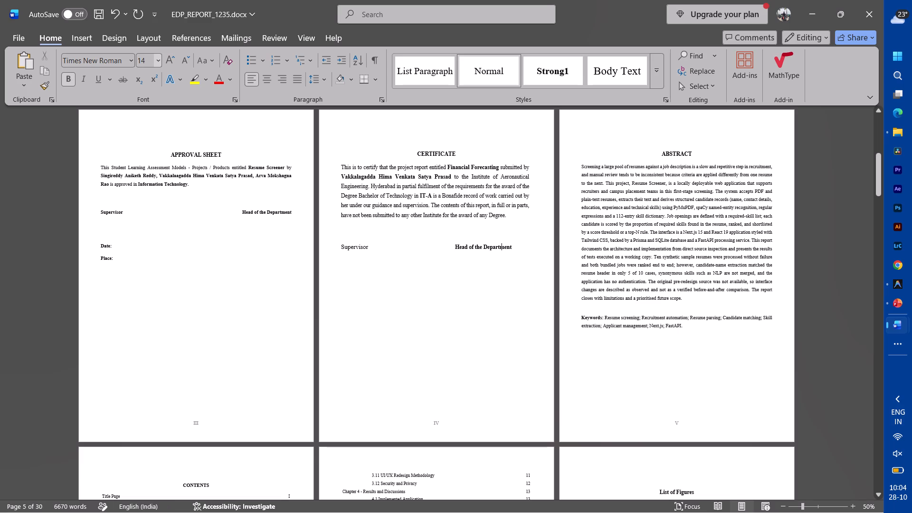
{"action": "key", "text": "Left"}
{"action": "key", "text": "Left"}
{"action": "key", "text": "Left"}
{"action": "key", "text": "Left"}
{"action": "key", "text": "Tab"}
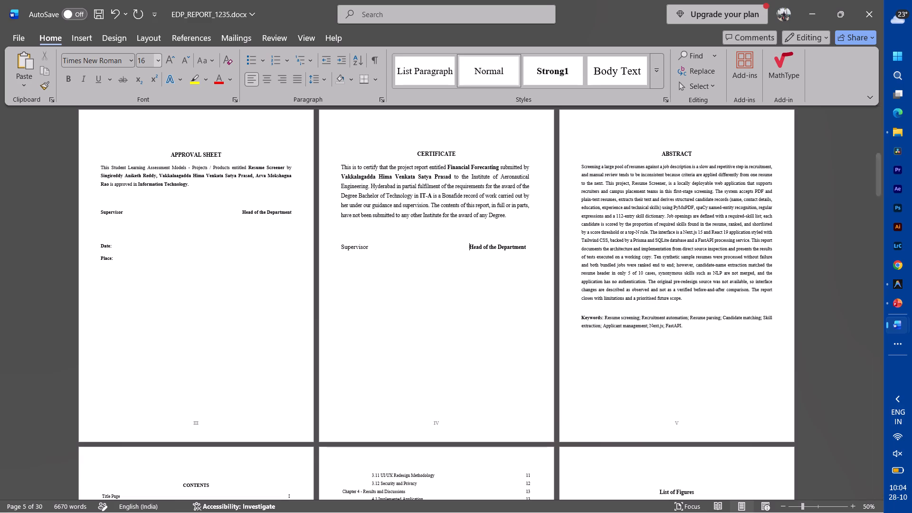
{"action": "key", "text": "Tab"}
{"action": "key", "text": "BackSpace"}
Bold "Supervisor" on the signature line and remove one tab after it so "Head of the Department" stays on the same line.
{"action": "key", "text": "Left"}
{"action": "key", "text": "Left"}
{"action": "key", "text": "Left"}
{"action": "key", "text": "Left"}
{"action": "key", "text": "Left"}
{"action": "key", "text": "Left"}
{"action": "key", "text": "Left"}
{"action": "key", "text": "Left"}
{"action": "key", "text": "Left"}
{"action": "key", "text": "Right"}
{"action": "key", "text": "ctrl+shift+Left"}
{"action": "key", "text": "ctrl+b"}
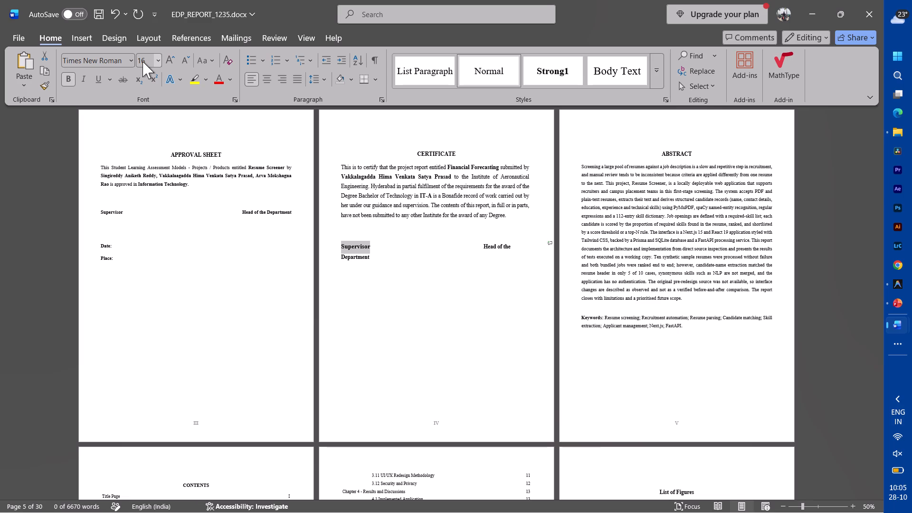
{"action": "key", "text": "Right"}
{"action": "key", "text": "Right"}
{"action": "key", "text": "BackSpace"}
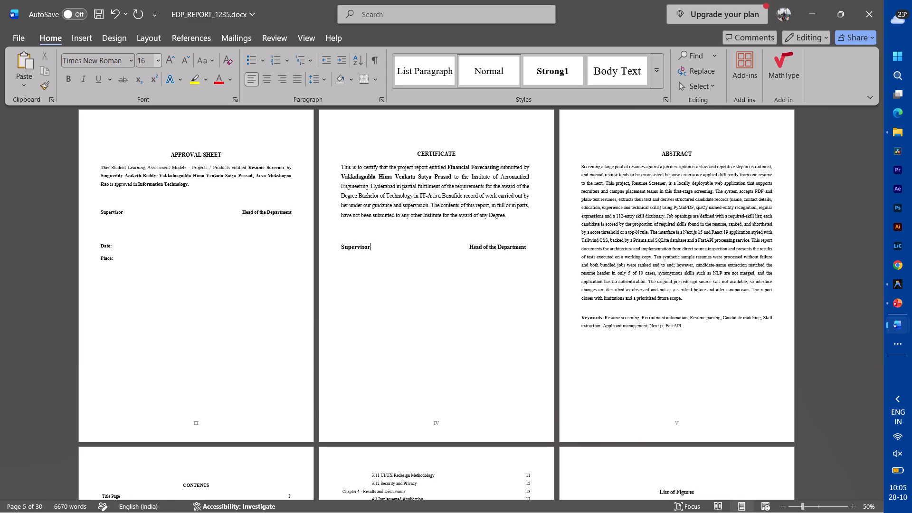
Copy the "Date: 23 October 2026" line from the certificate in ai cep.docx and paste it below the report's CERTIFICATE signature line.
{"action": "key", "text": "alt+Tab"}
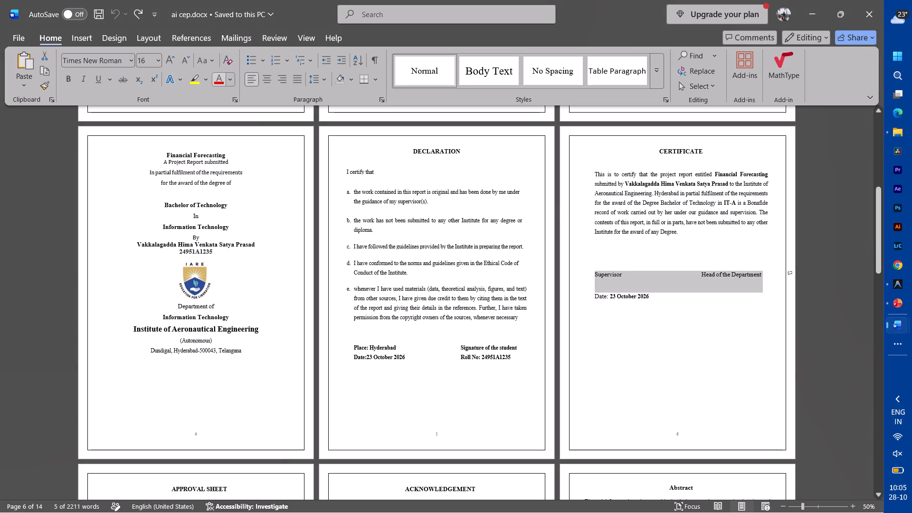
{"action": "left_click", "coordinate": [656, 296]}
{"action": "key", "text": "ctrl+shift+Left"}
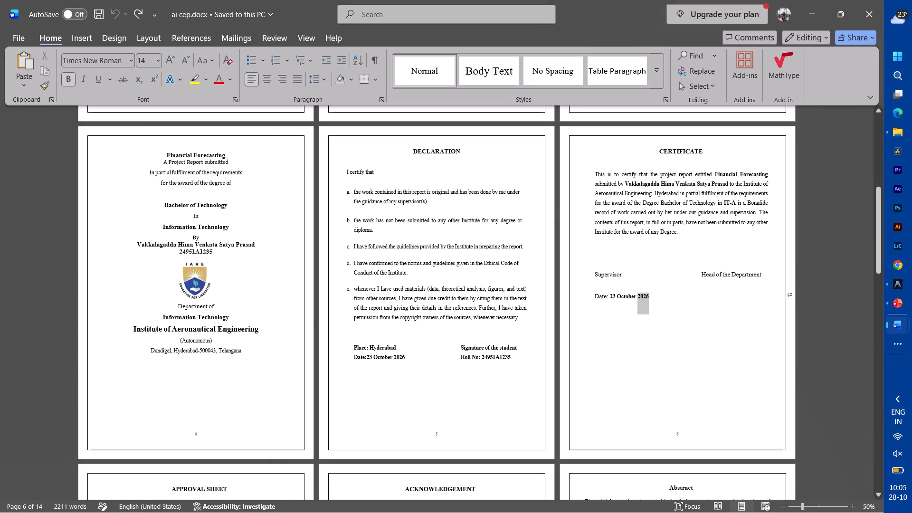
{"action": "key", "text": "ctrl+shift+Left"}
{"action": "key", "text": "ctrl+shift+Left"}
{"action": "key", "text": "ctrl+shift+Left"}
{"action": "key", "text": "ctrl+shift+Left"}
{"action": "key", "text": "ctrl+c"}
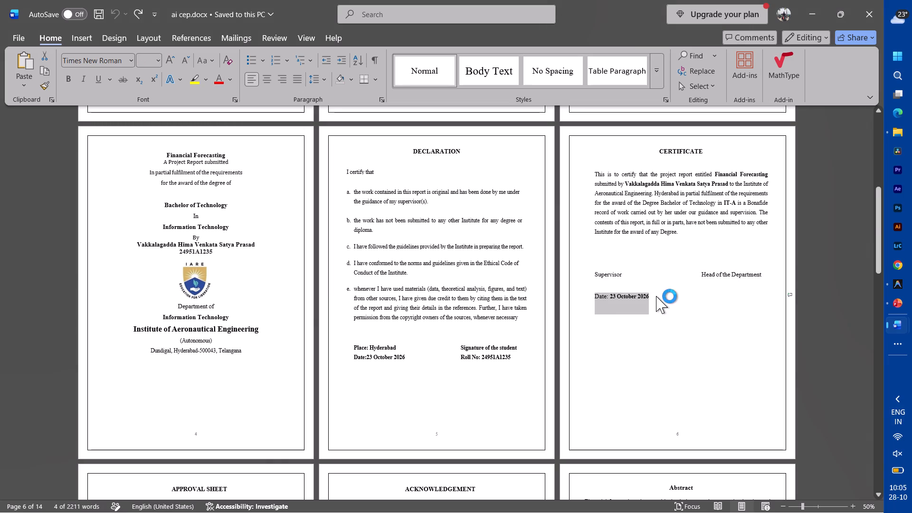
{"action": "key", "text": "alt+Tab"}
{"action": "left_click", "coordinate": [352, 278]}
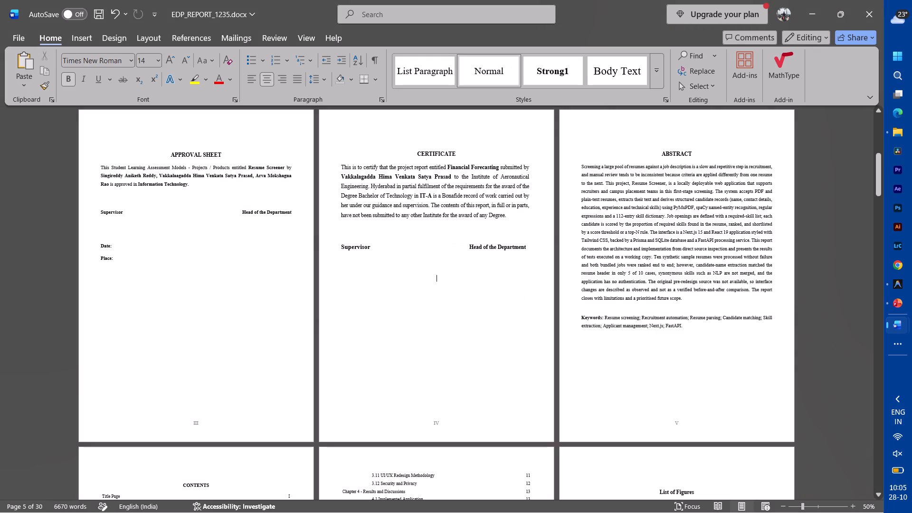
{"action": "key", "text": "ctrl+v"}
Left-align the pasted date line on the CERTIFICATE page.
{"action": "key", "text": "ctrl+shift+Left"}
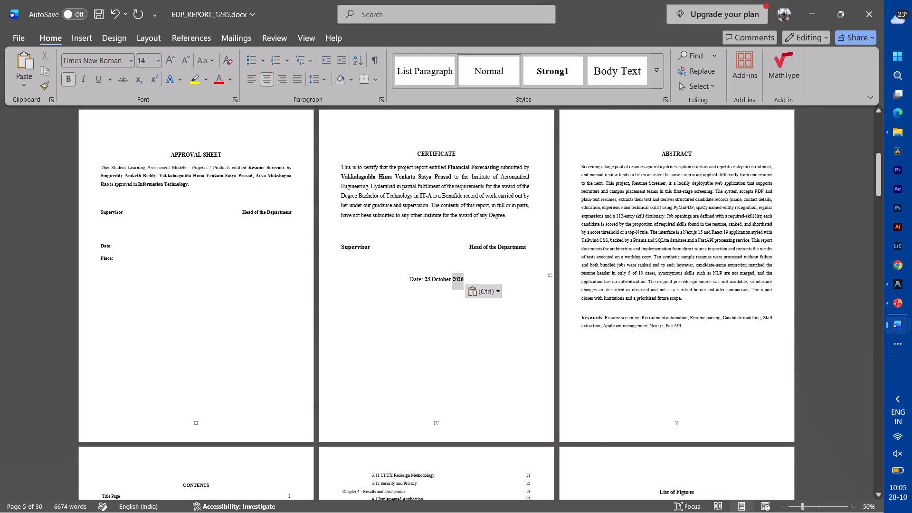
{"action": "key", "text": "ctrl+shift+Left"}
{"action": "key", "text": "ctrl+shift+Left"}
{"action": "key", "text": "ctrl+shift+Left"}
{"action": "key", "text": "ctrl+shift+Left"}
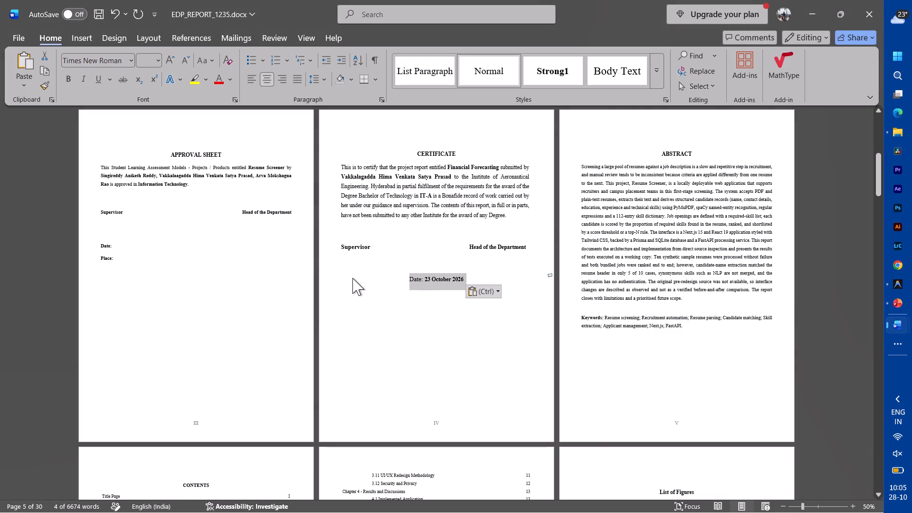
{"action": "left_click", "coordinate": [251, 76]}
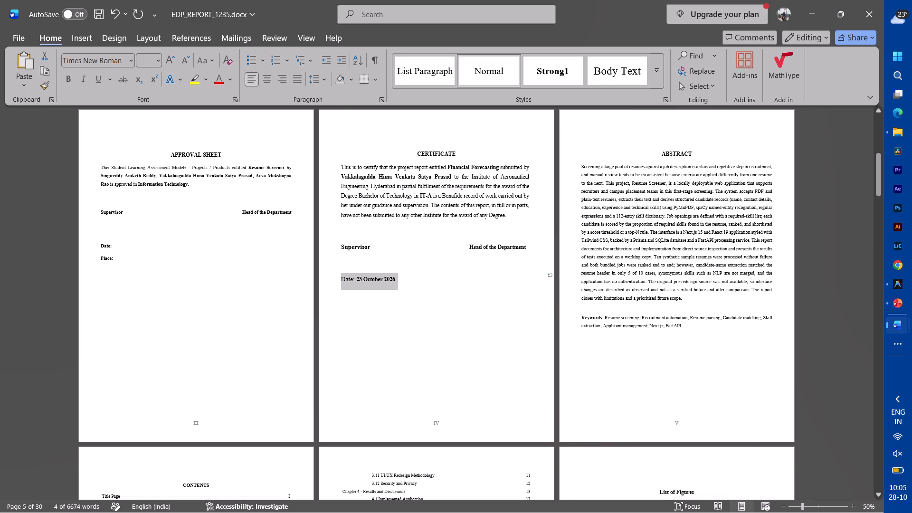
{"action": "key", "text": "alt+Tab"}
{"action": "key", "text": "alt+Tab"}
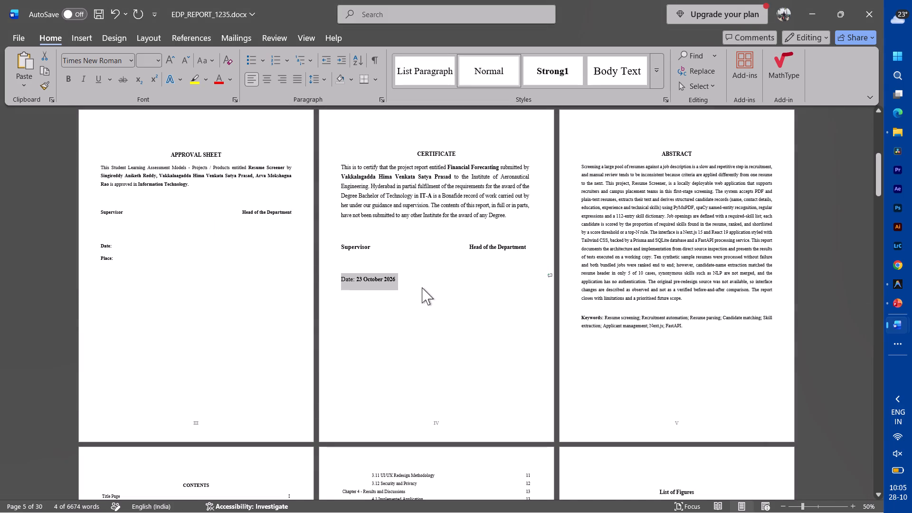
Change the CERTIFICATE page's date to 28 October 2026.
{"action": "left_click", "coordinate": [422, 287]}
{"action": "left_click", "coordinate": [358, 279]}
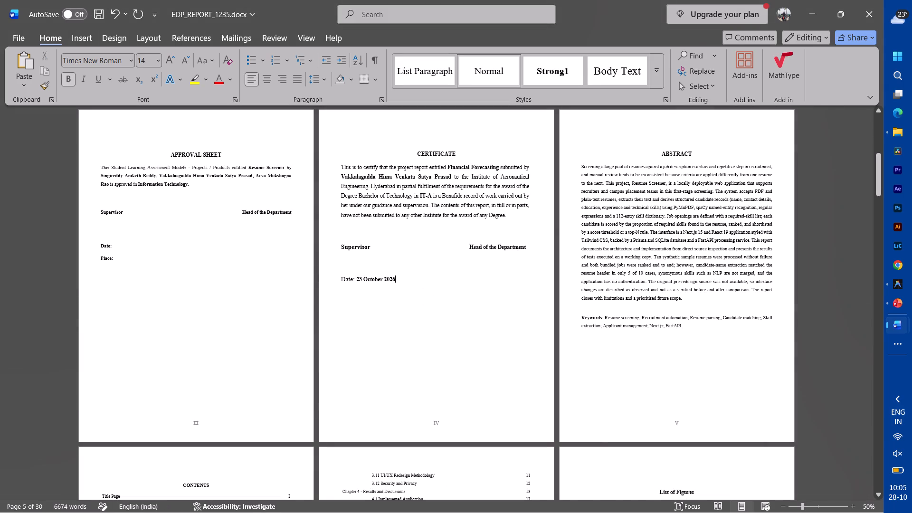
{"action": "key", "text": "Delete"}
{"action": "key", "text": "8"}
Fill in the Approval Sheet's "Date:" line with "28 October 2026".
{"action": "left_click", "coordinate": [135, 251]}
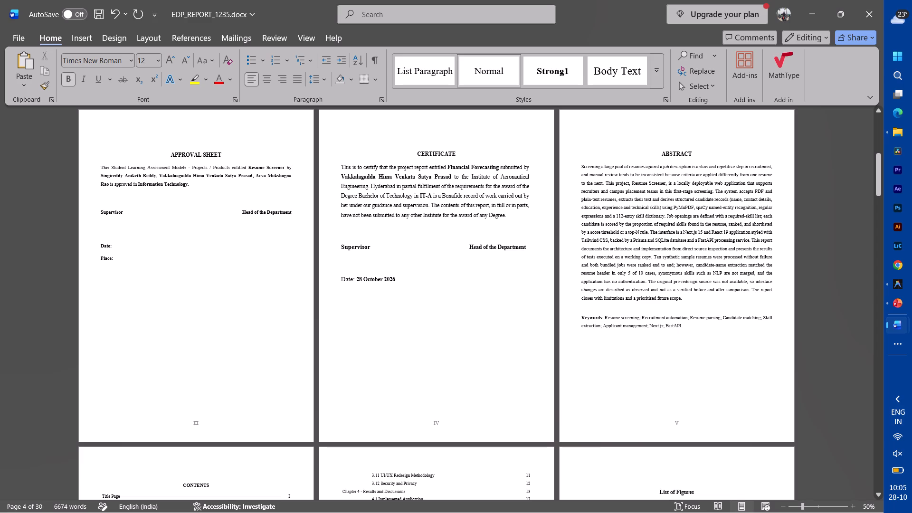
{"action": "key", "text": "space"}
{"action": "type", "text": "28"}
{"action": "key", "text": "space"}
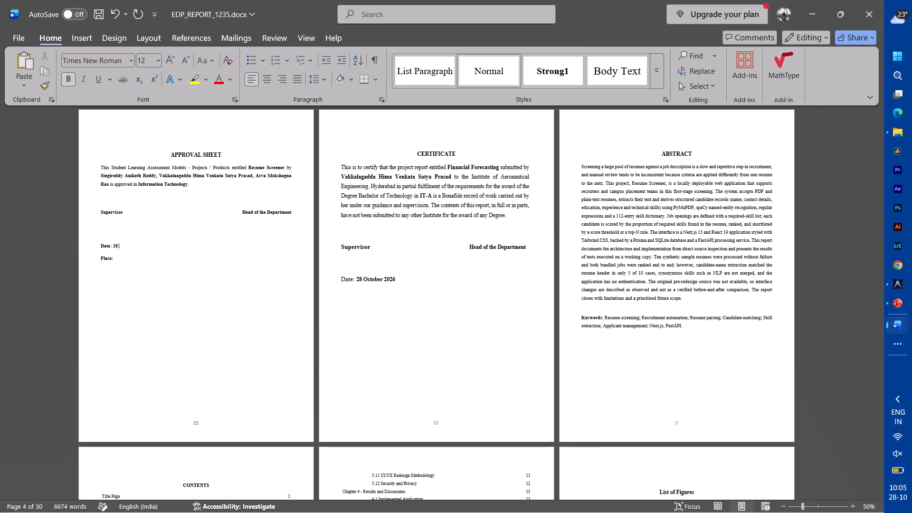
{"action": "type", "text": "Octoba"}
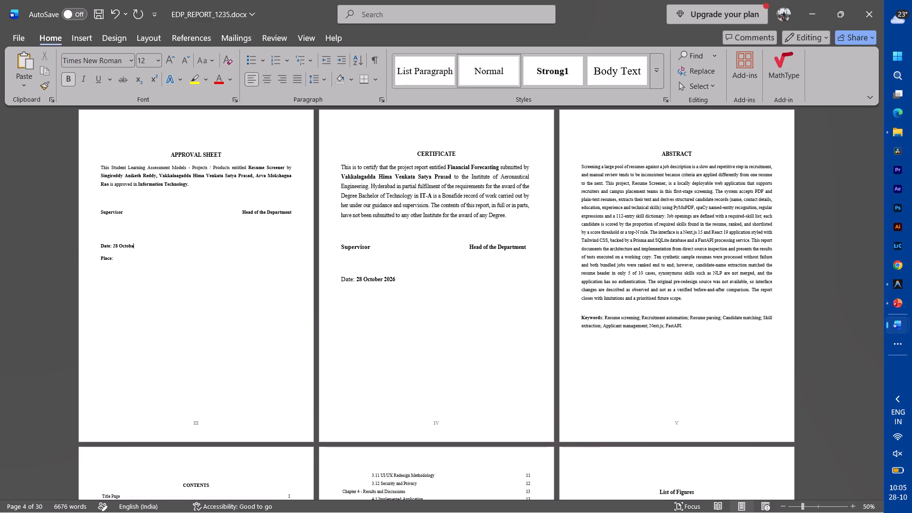
{"action": "key", "text": "e"}
{"action": "key", "text": "BackSpace"}
{"action": "key", "text": "BackSpace"}
{"action": "type", "text": "er 2026"}
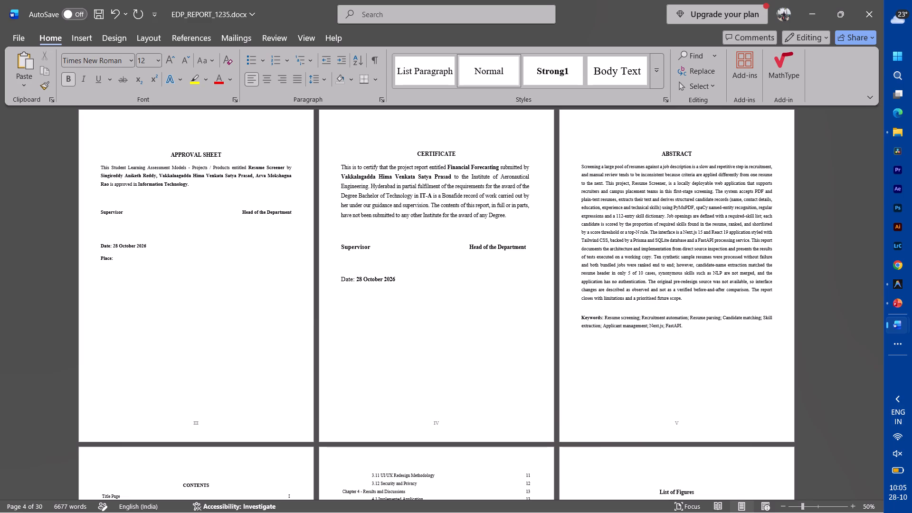
Set the CERTIFICATE page's body paragraph to 12 pt.
{"action": "left_click", "coordinate": [260, 170]}
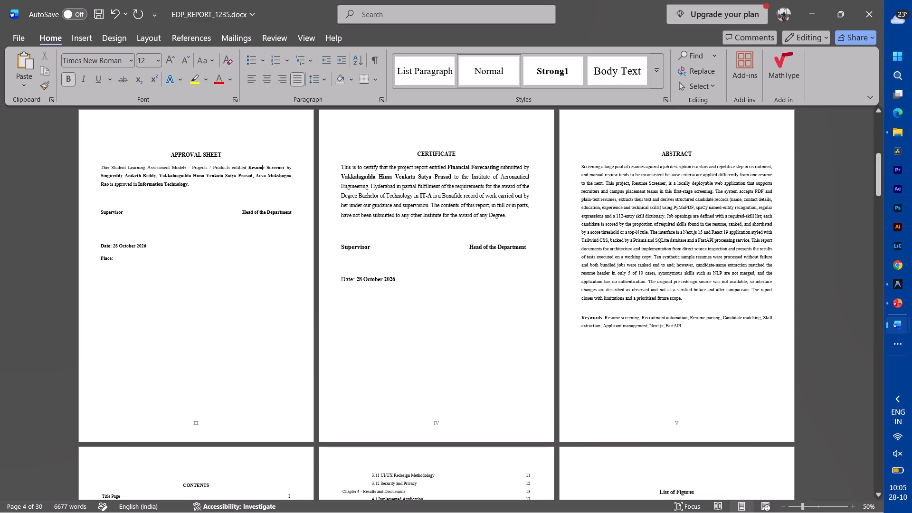
{"action": "left_click", "coordinate": [399, 183]}
{"action": "left_click", "coordinate": [512, 216]}
{"action": "key", "text": "ctrl+shift+Up"}
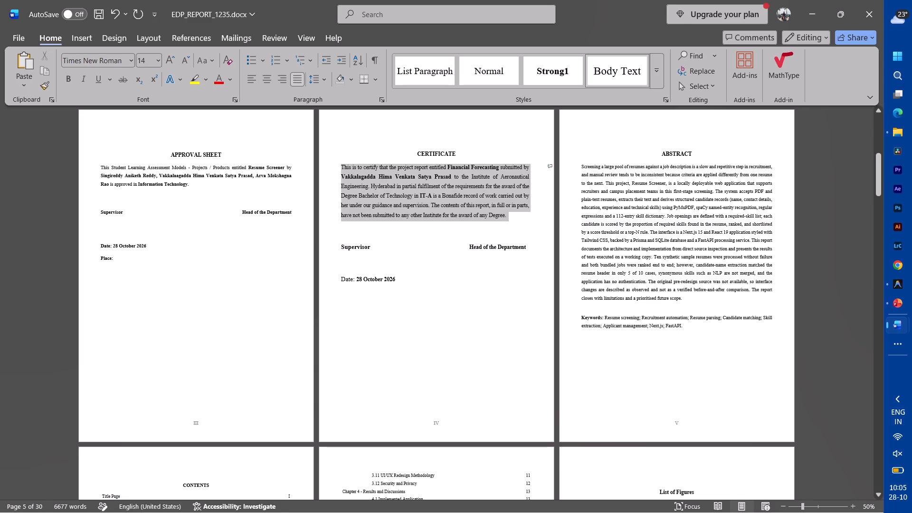
{"action": "left_click", "coordinate": [145, 59]}
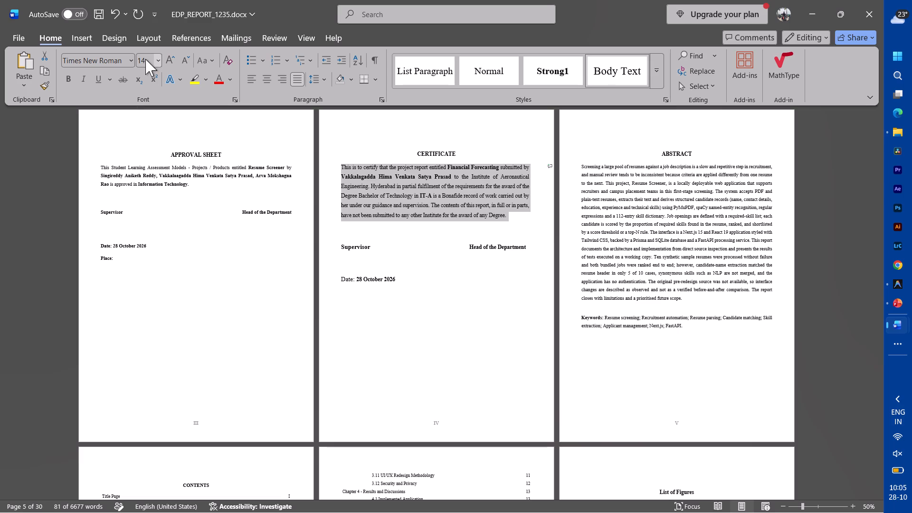
{"action": "type", "text": "12"}
{"action": "key", "text": "Return"}
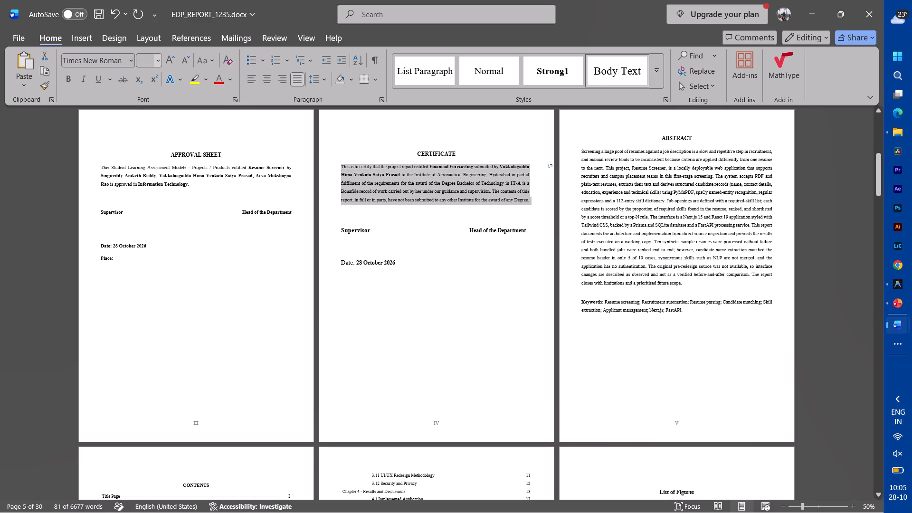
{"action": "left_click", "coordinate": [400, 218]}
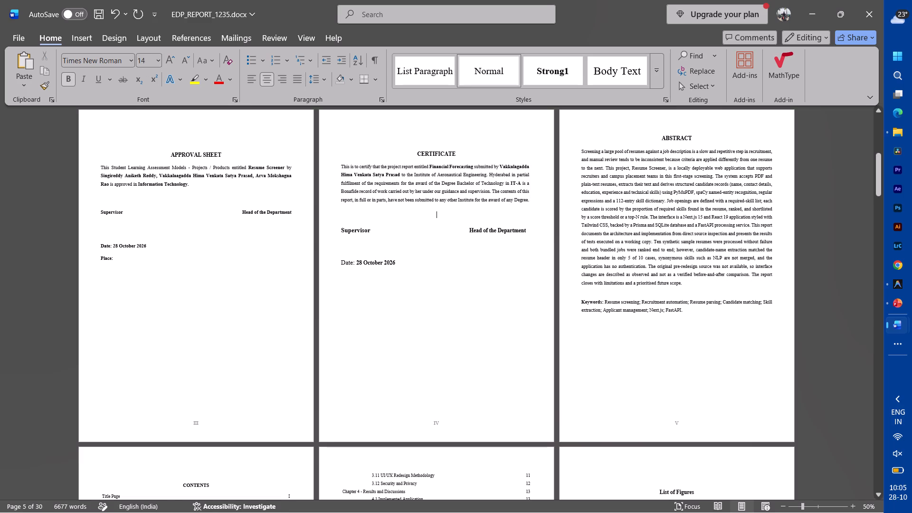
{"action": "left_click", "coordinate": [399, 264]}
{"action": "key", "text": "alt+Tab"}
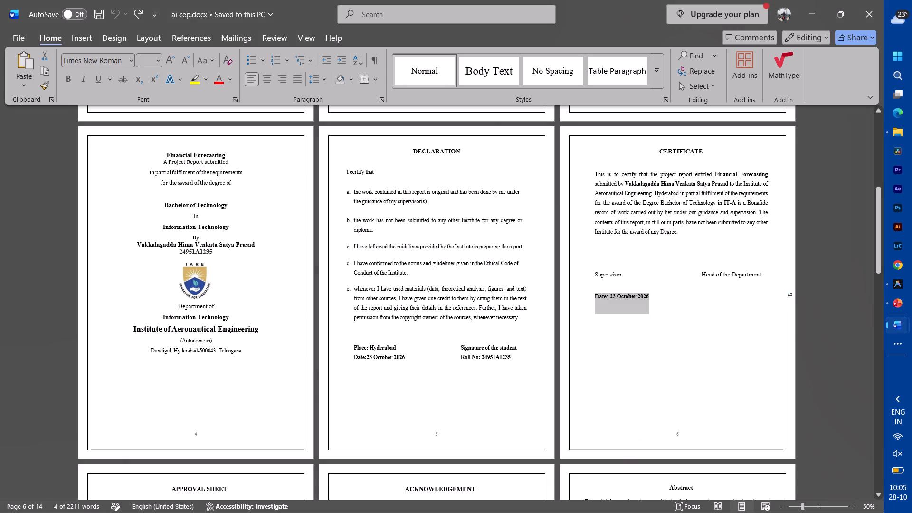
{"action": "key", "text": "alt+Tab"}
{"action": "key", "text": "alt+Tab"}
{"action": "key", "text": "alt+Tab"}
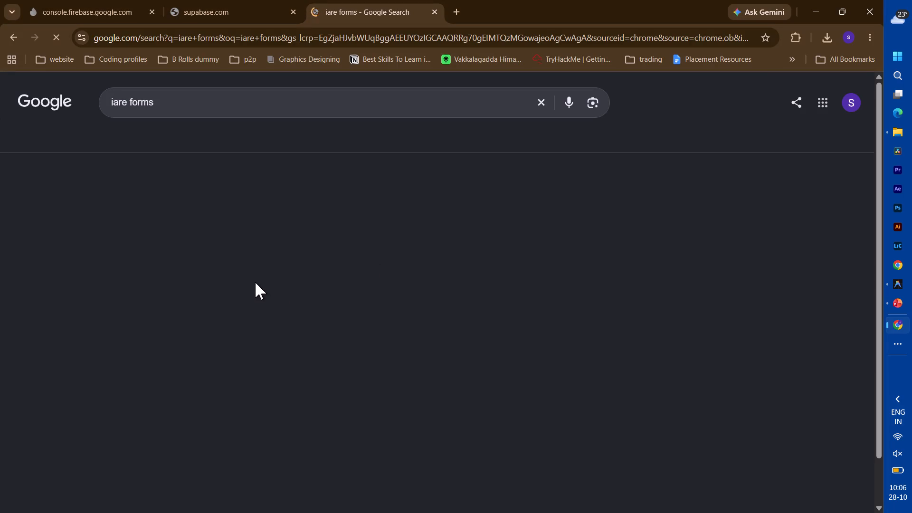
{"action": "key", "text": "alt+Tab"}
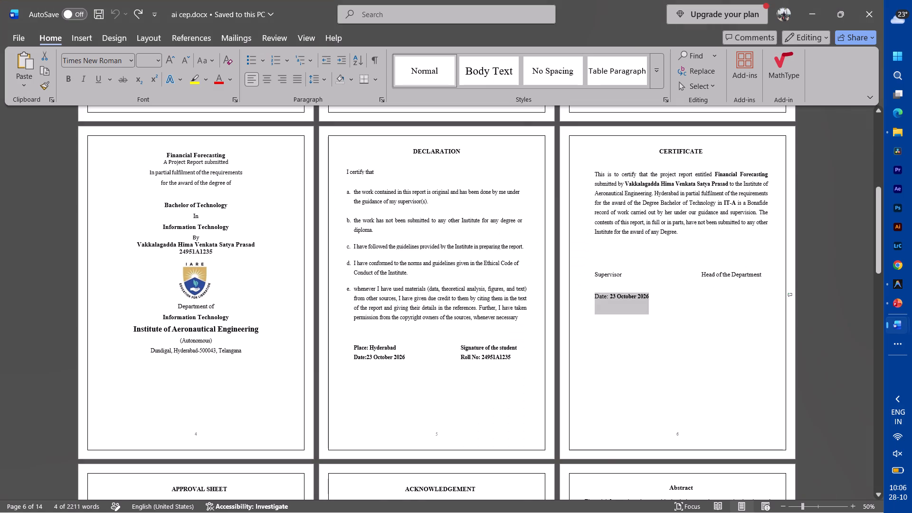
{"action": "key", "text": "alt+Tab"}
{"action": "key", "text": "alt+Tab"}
Set the CERTIFICATE page's signature line and date line to 12 pt.
{"action": "scroll", "coordinate": [414, 301], "scroll_direction": "up", "scroll_amount": 6}
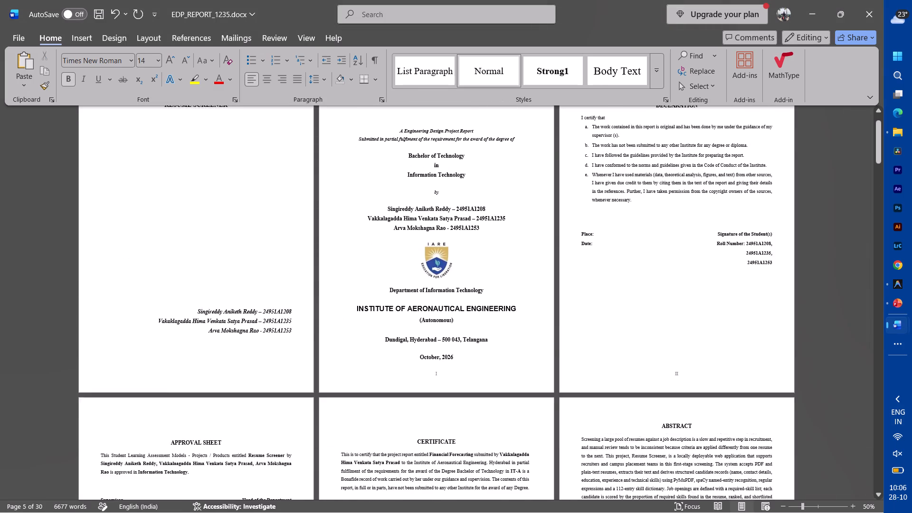
{"action": "scroll", "coordinate": [414, 301], "scroll_direction": "down", "scroll_amount": 4}
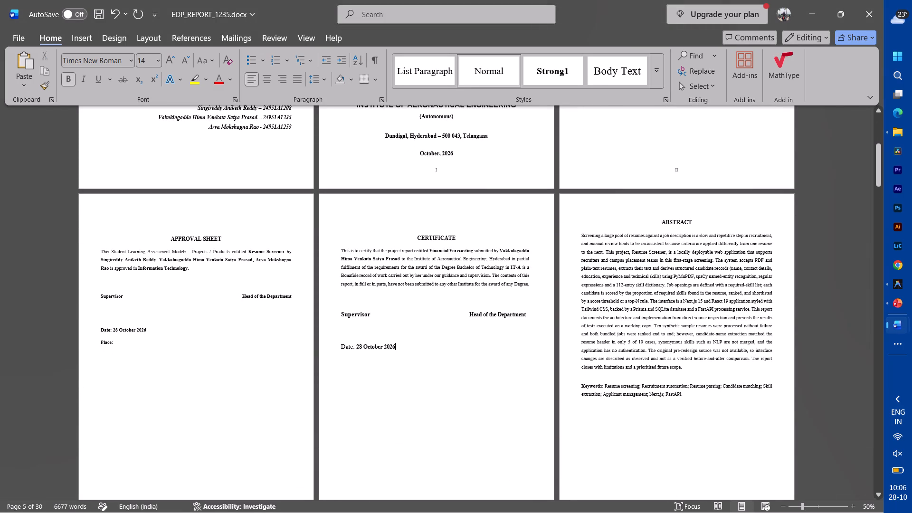
{"action": "left_click_drag", "start_coordinate": [403, 348], "coordinate": [348, 316]}
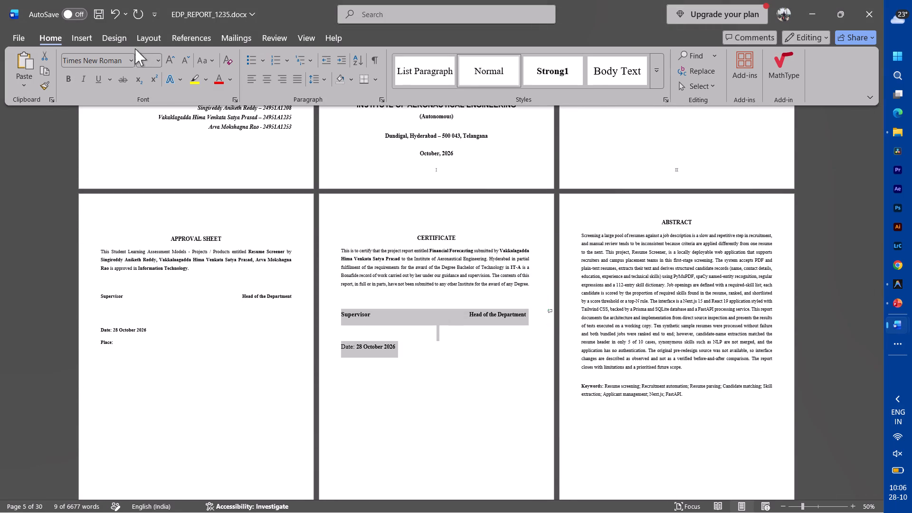
{"action": "left_click", "coordinate": [148, 57]}
{"action": "type", "text": "12"}
{"action": "key", "text": "Return"}
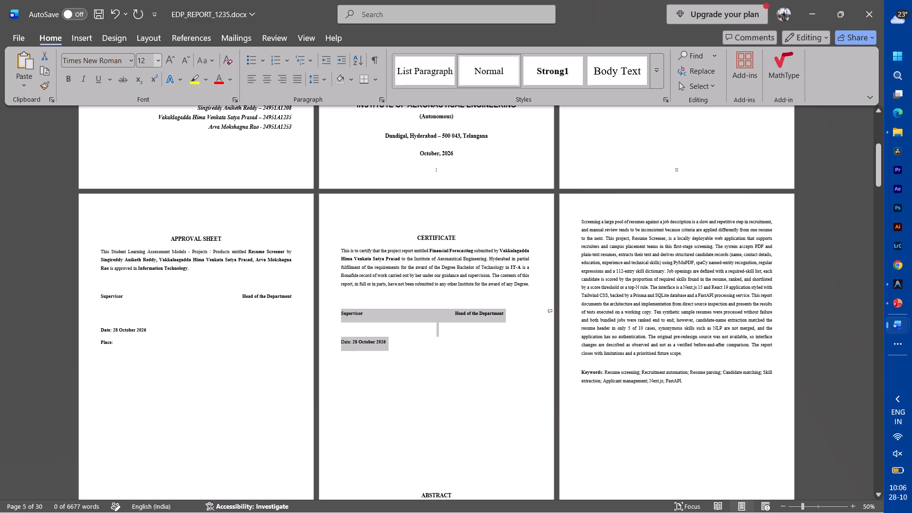
{"action": "left_click", "coordinate": [523, 333]}
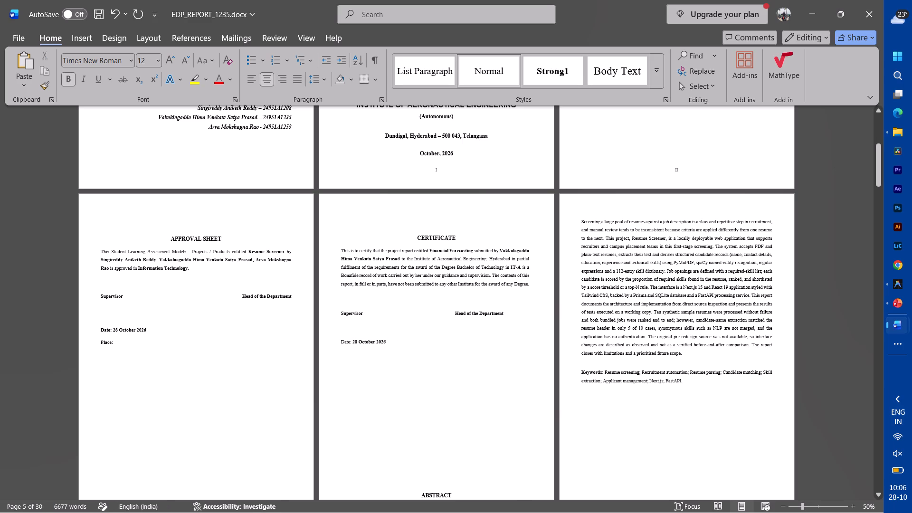
Add one more tab before "Head of the Department" in the CERTIFICATE page's signature line.
{"action": "left_click", "coordinate": [440, 310]}
{"action": "key", "text": "Tab"}
{"action": "key", "text": "Tab"}
{"action": "key", "text": "BackSpace"}
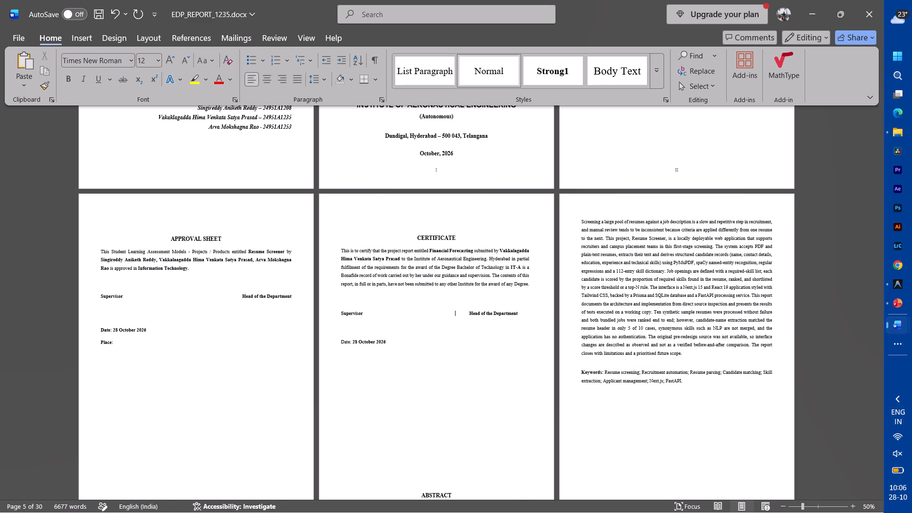
Insert a blank line below the CERTIFICATE content so the ABSTRACT heading moves onto the following page.
{"action": "scroll", "coordinate": [396, 371], "scroll_direction": "down", "scroll_amount": 1}
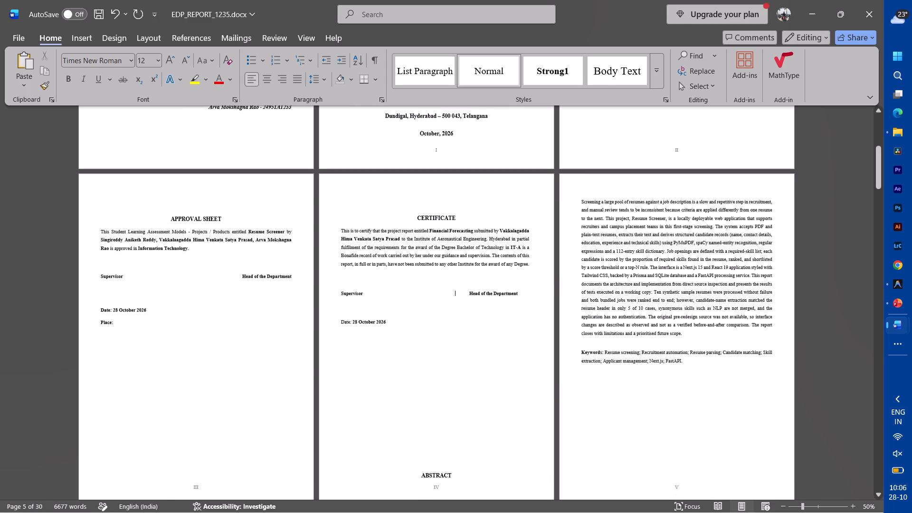
{"action": "left_click", "coordinate": [436, 420]}
{"action": "key", "text": "Return"}
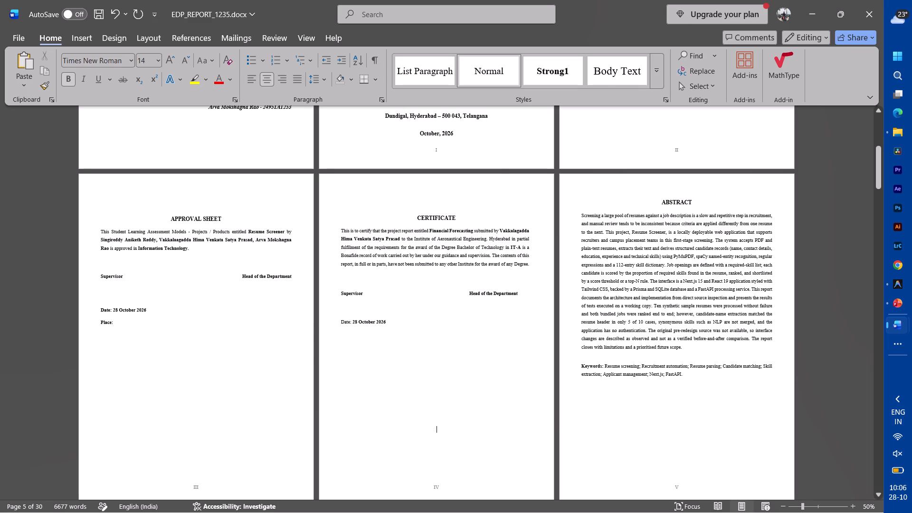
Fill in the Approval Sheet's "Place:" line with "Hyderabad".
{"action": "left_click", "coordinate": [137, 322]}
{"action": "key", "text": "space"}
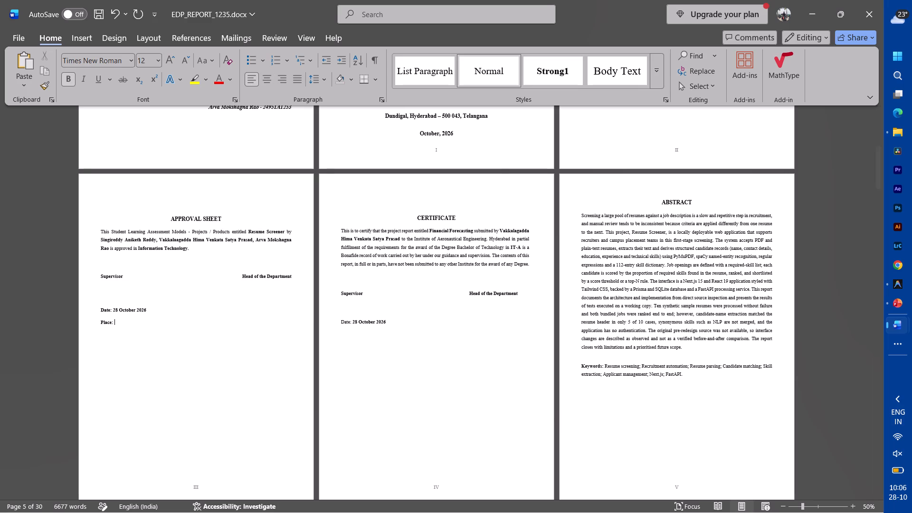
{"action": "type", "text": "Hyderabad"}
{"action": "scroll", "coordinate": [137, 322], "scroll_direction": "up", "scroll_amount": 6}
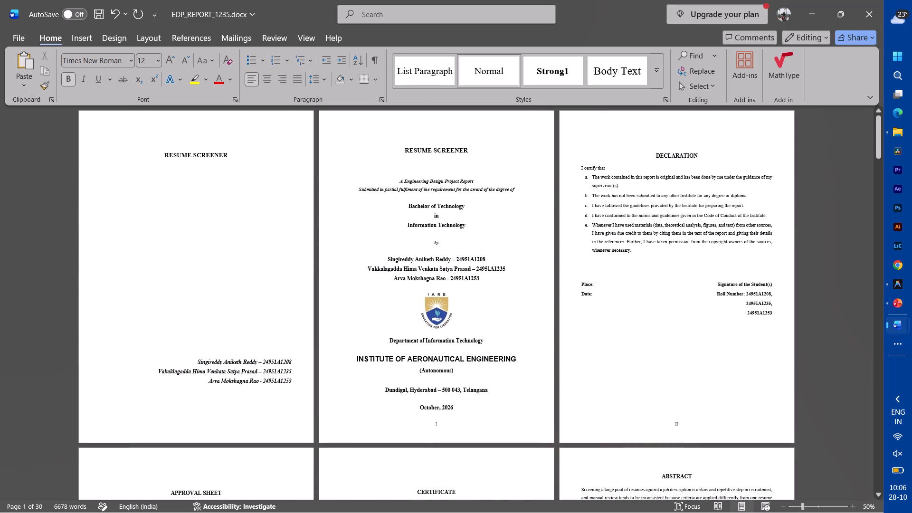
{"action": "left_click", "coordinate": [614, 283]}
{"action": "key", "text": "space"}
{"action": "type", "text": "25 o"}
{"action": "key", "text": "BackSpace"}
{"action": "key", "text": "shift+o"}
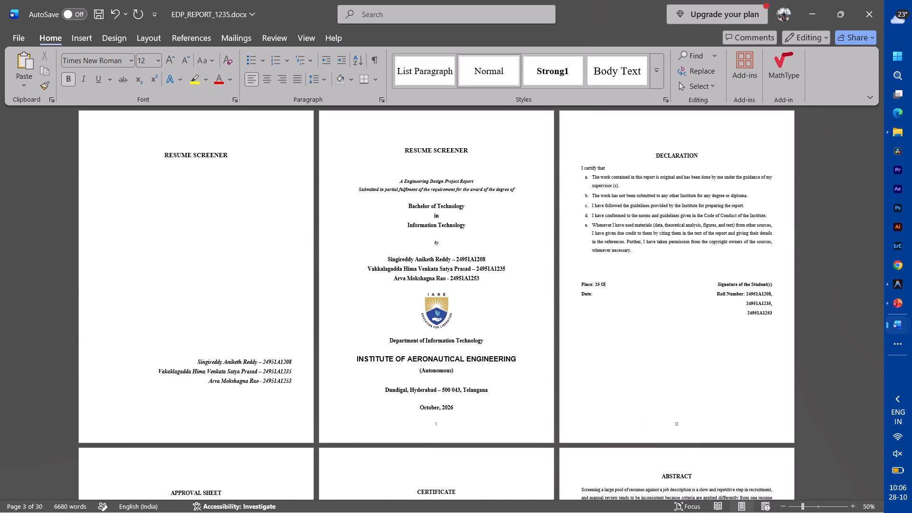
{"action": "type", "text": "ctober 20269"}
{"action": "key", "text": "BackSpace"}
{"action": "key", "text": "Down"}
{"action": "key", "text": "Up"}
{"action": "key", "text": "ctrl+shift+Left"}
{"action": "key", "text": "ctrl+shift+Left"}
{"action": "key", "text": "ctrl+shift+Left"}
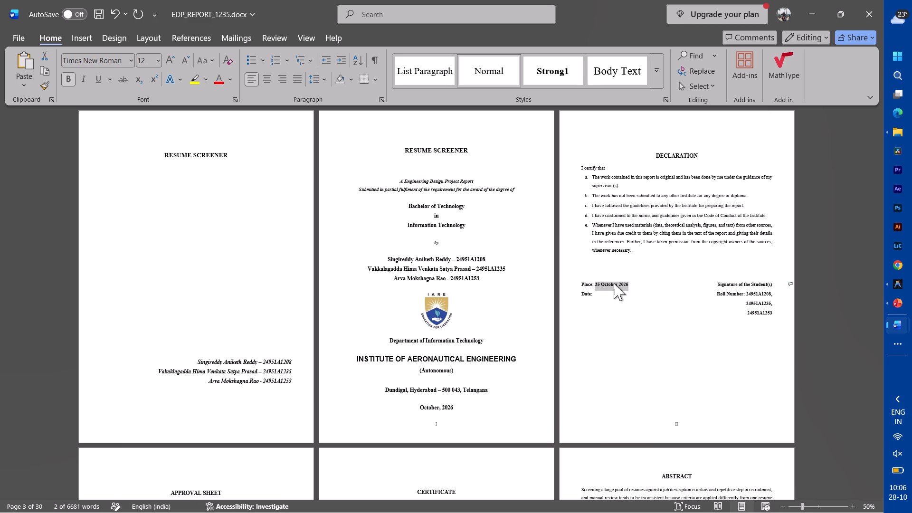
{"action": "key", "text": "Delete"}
Delete the date after the "Date:" label on the CERTIFICATE page.
{"action": "scroll", "coordinate": [614, 283], "scroll_direction": "down", "scroll_amount": 4}
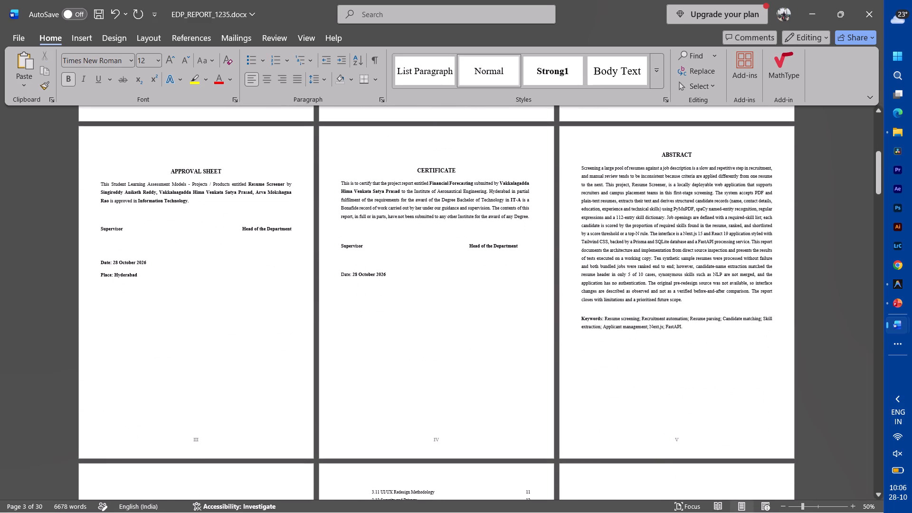
{"action": "left_click", "coordinate": [395, 279]}
{"action": "key", "text": "ctrl+shift+Left"}
{"action": "key", "text": "ctrl+shift+Left"}
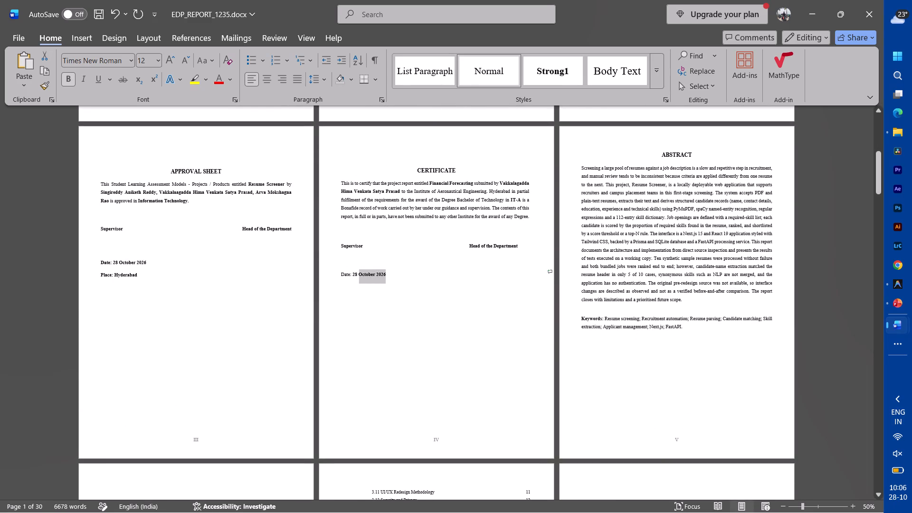
{"action": "key", "text": "ctrl+shift+Left"}
{"action": "key", "text": "Delete"}
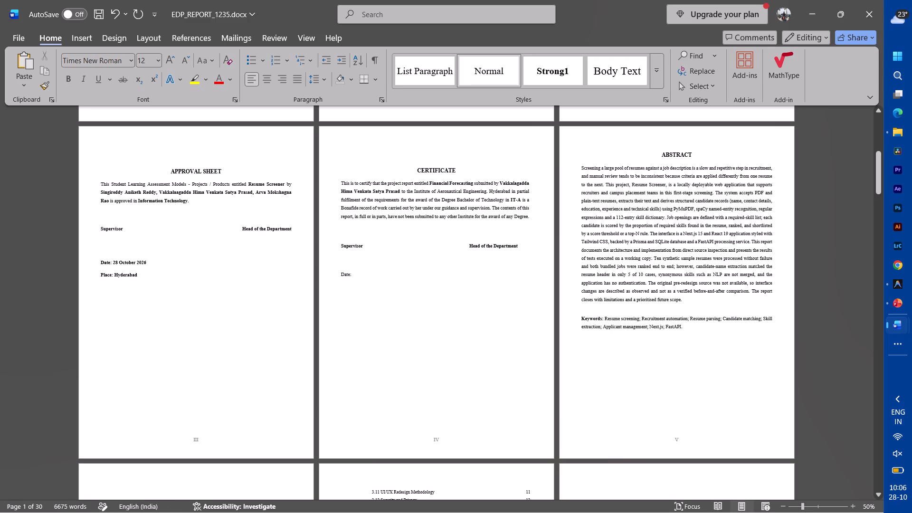
Clear the date and place entries on the Approval Sheet, keeping only the "Date:" and "Place:" labels.
{"action": "left_click", "coordinate": [160, 263]}
{"action": "key", "text": "ctrl+shift+Left"}
{"action": "key", "text": "ctrl+shift+Left"}
{"action": "key", "text": "shift+Left"}
{"action": "key", "text": "shift+Left"}
{"action": "key", "text": "shift+Left"}
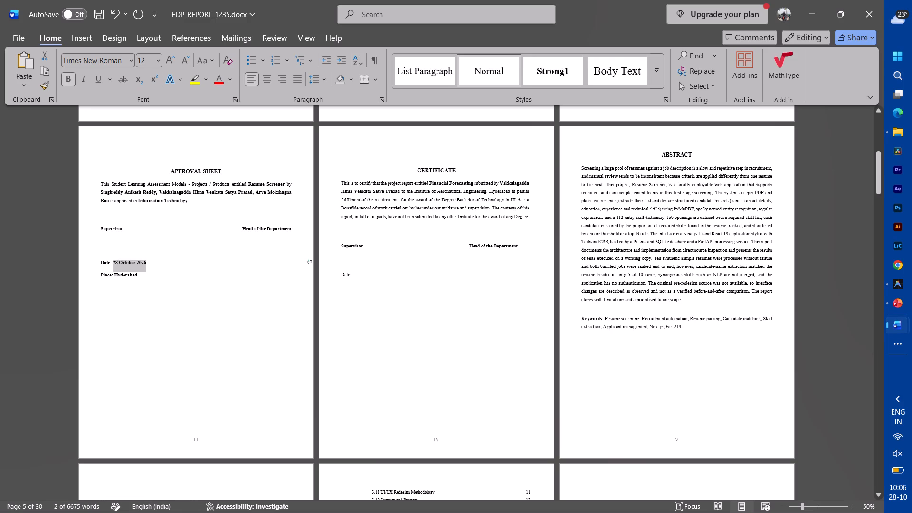
{"action": "key", "text": "Delete"}
{"action": "key", "text": "Down"}
{"action": "key", "text": "ctrl+shift+Right"}
{"action": "key", "text": "ctrl+shift+Right"}
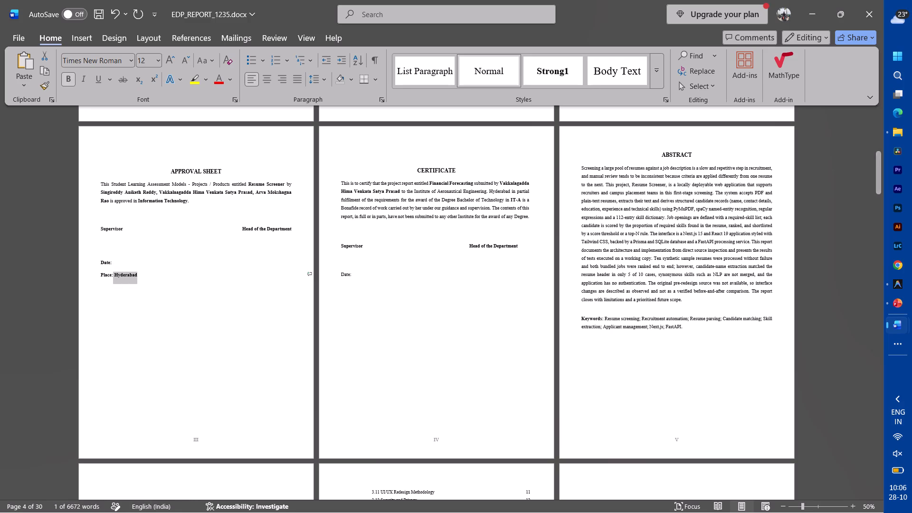
{"action": "key", "text": "Delete"}
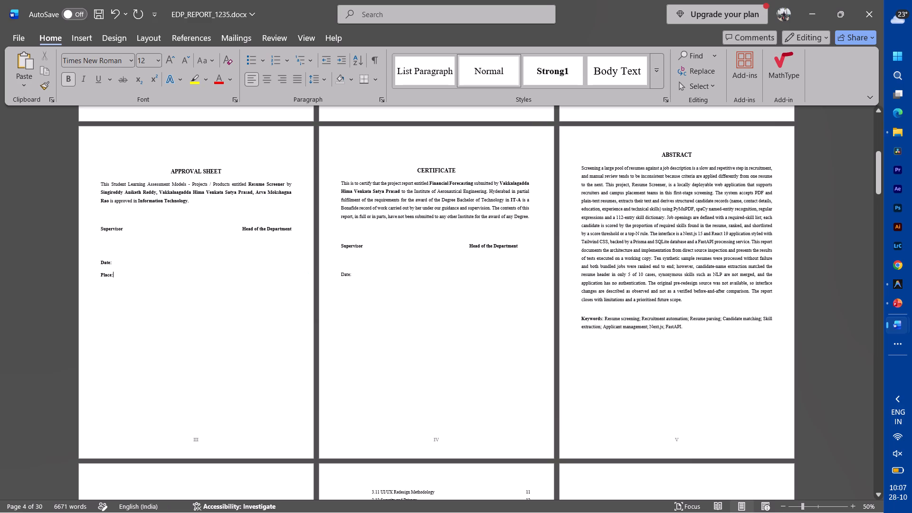
Make the "Date:" label on the CERTIFICATE page bold.
{"action": "left_click", "coordinate": [368, 279]}
{"action": "key", "text": "ctrl+shift+Left"}
{"action": "key", "text": "ctrl+shift+Left"}
{"action": "key", "text": "ctrl+b"}
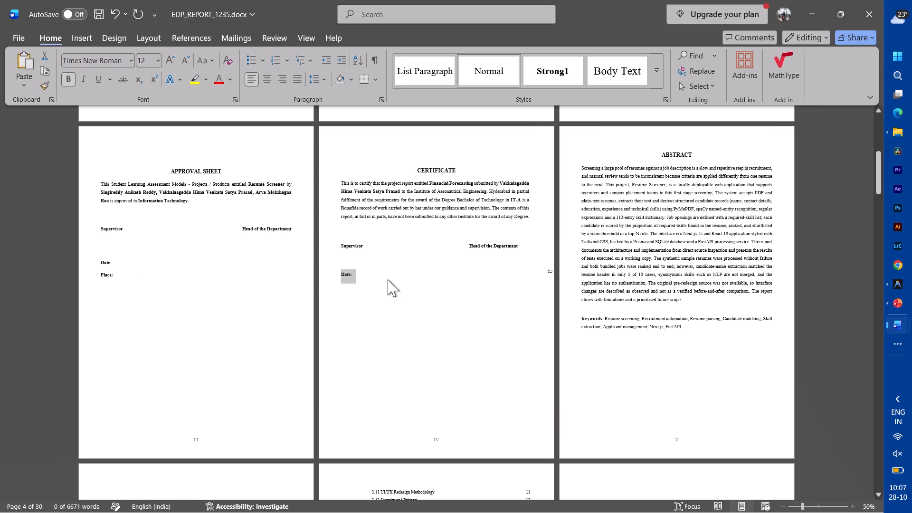
Switch to ai cep.docx and examine its Certificate and Approval Sheet pages for the signature, date and place layout.
{"action": "left_click", "coordinate": [392, 280]}
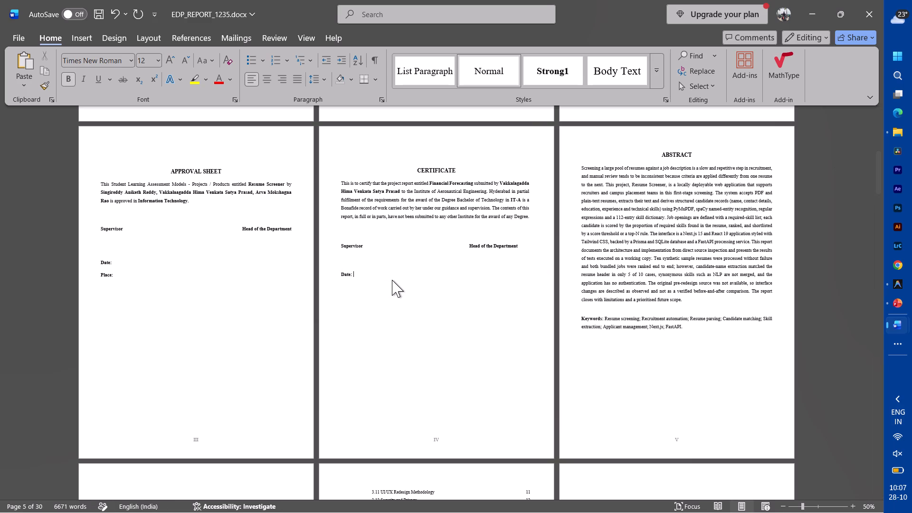
{"action": "key", "text": "alt+Tab"}
{"action": "scroll", "coordinate": [392, 280], "scroll_direction": "down", "scroll_amount": 2}
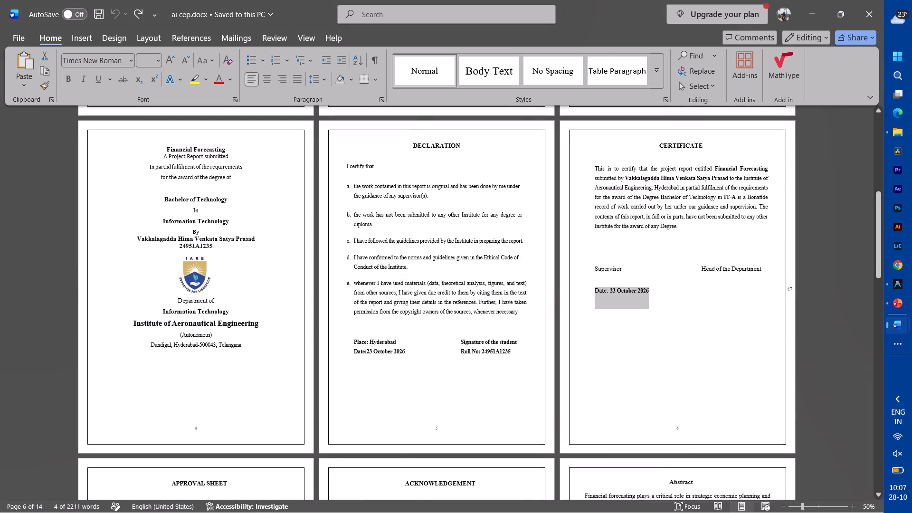
{"action": "scroll", "coordinate": [392, 280], "scroll_direction": "down", "scroll_amount": 4}
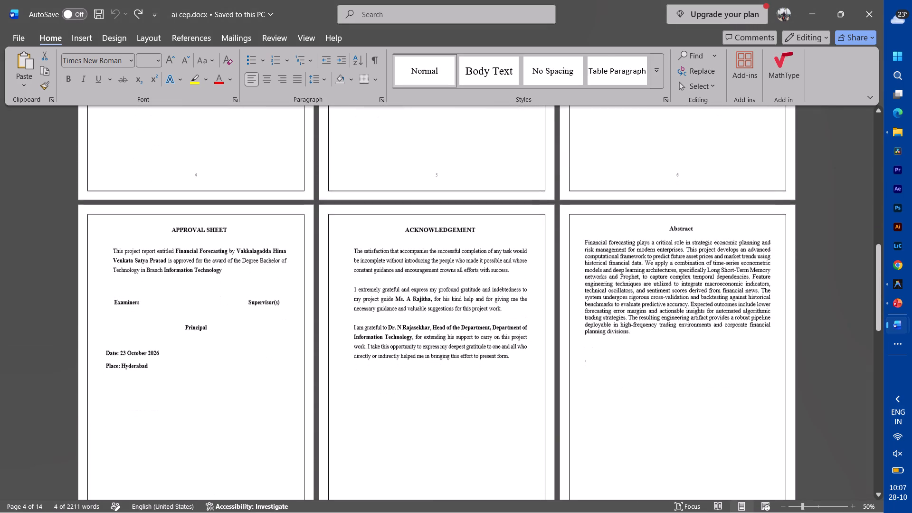
{"action": "scroll", "coordinate": [402, 310], "scroll_direction": "down", "scroll_amount": 1}
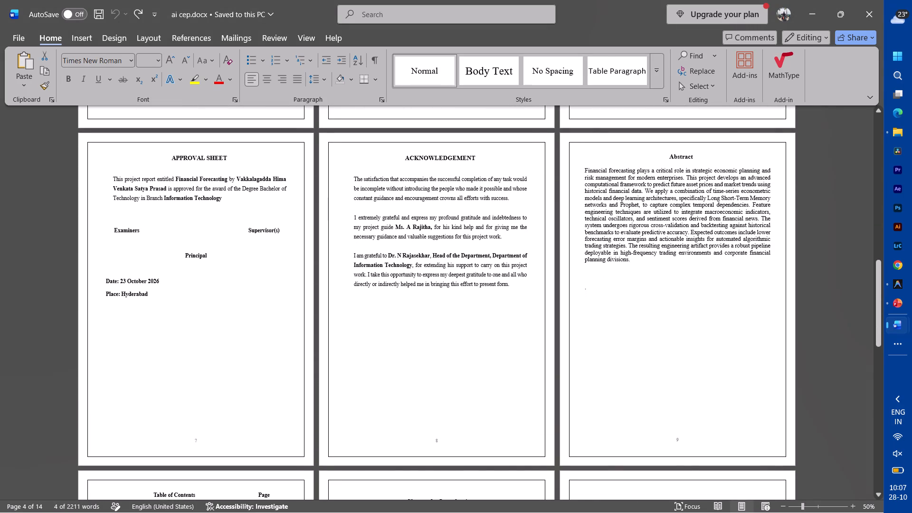
{"action": "scroll", "coordinate": [336, 297], "scroll_direction": "up", "scroll_amount": 4}
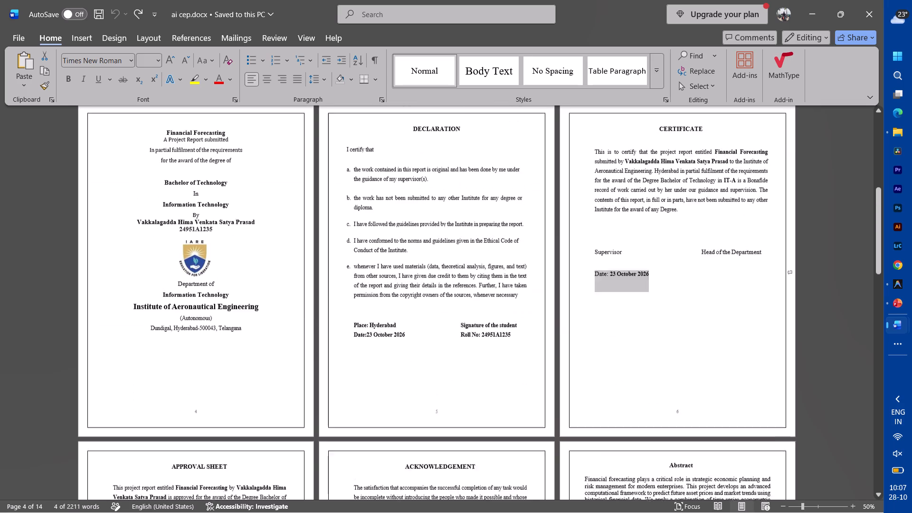
{"action": "left_click", "coordinate": [599, 378]}
{"action": "scroll", "coordinate": [599, 378], "scroll_direction": "down", "scroll_amount": 1}
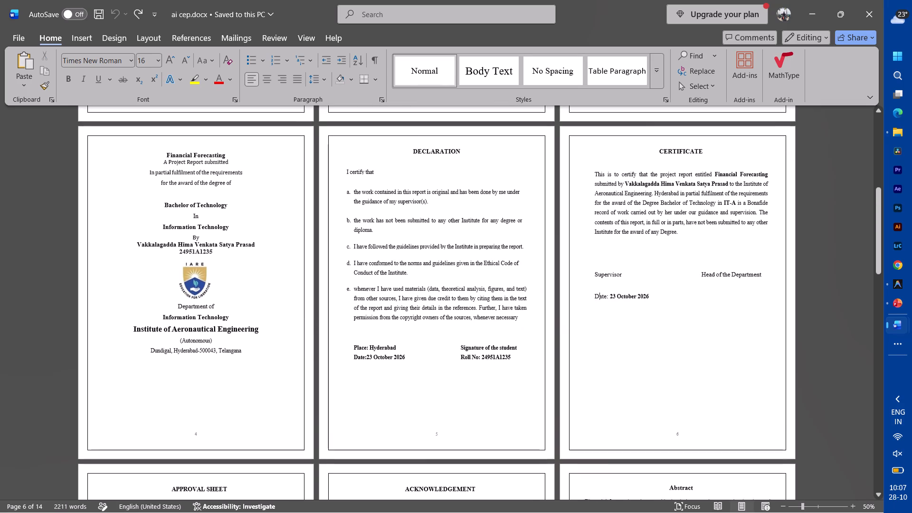
{"action": "scroll", "coordinate": [599, 378], "scroll_direction": "down", "scroll_amount": 1}
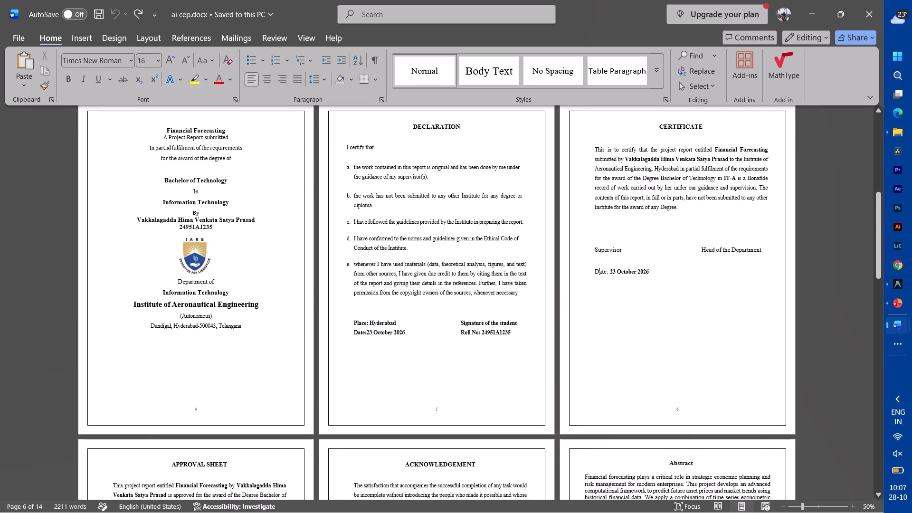
{"action": "scroll", "coordinate": [599, 378], "scroll_direction": "down", "scroll_amount": 3}
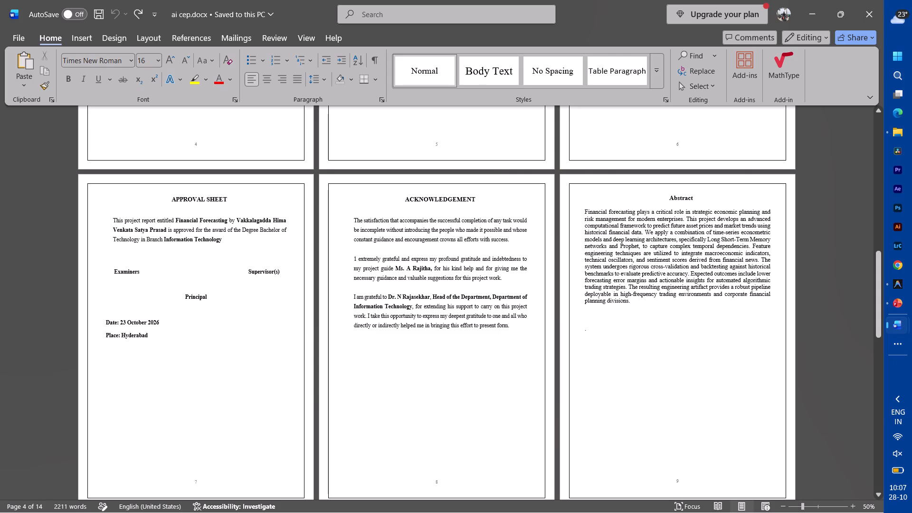
Copy the word "Principal" from the signature block of the Approval Sheet in ai cep.docx.
{"action": "left_click_drag", "start_coordinate": [216, 292], "coordinate": [185, 297]}
{"action": "left_click", "coordinate": [232, 312]}
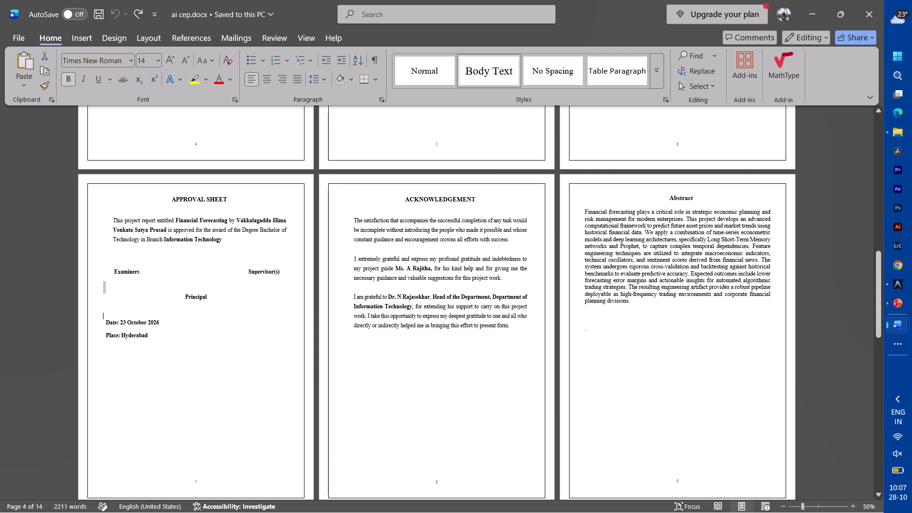
{"action": "left_click_drag", "start_coordinate": [205, 297], "coordinate": [185, 297]}
{"action": "left_click_drag", "start_coordinate": [185, 297], "coordinate": [182, 297]}
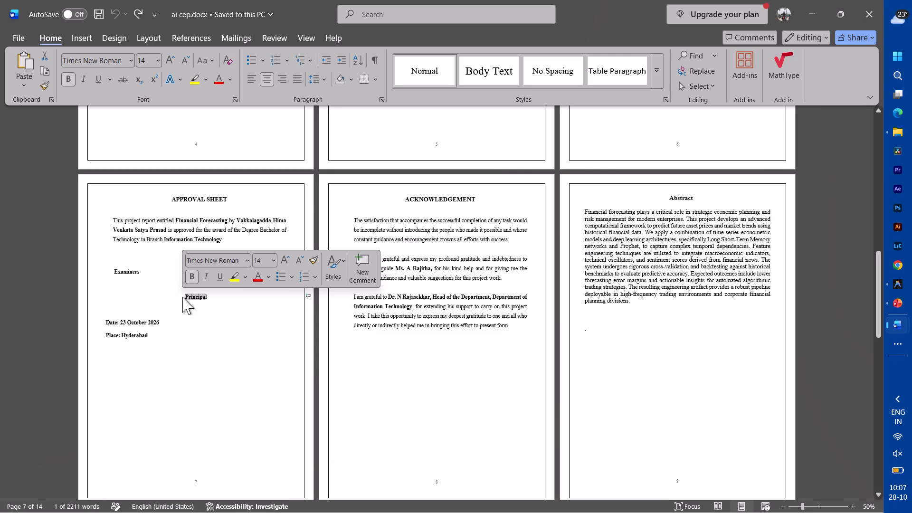
{"action": "key", "text": "Left"}
{"action": "key", "text": "ctrl+shift+Right"}
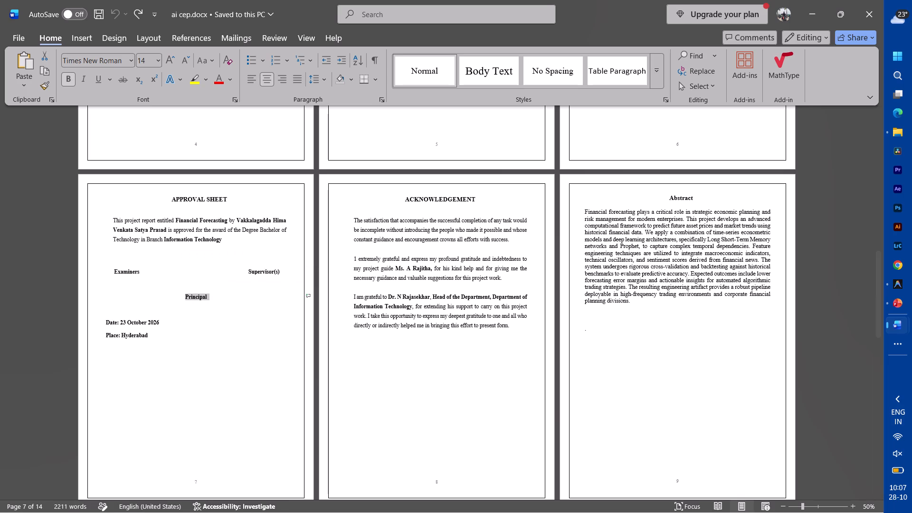
{"action": "key", "text": "shift+Left"}
{"action": "key", "text": "ctrl+c"}
{"action": "key", "text": "alt+Tab"}
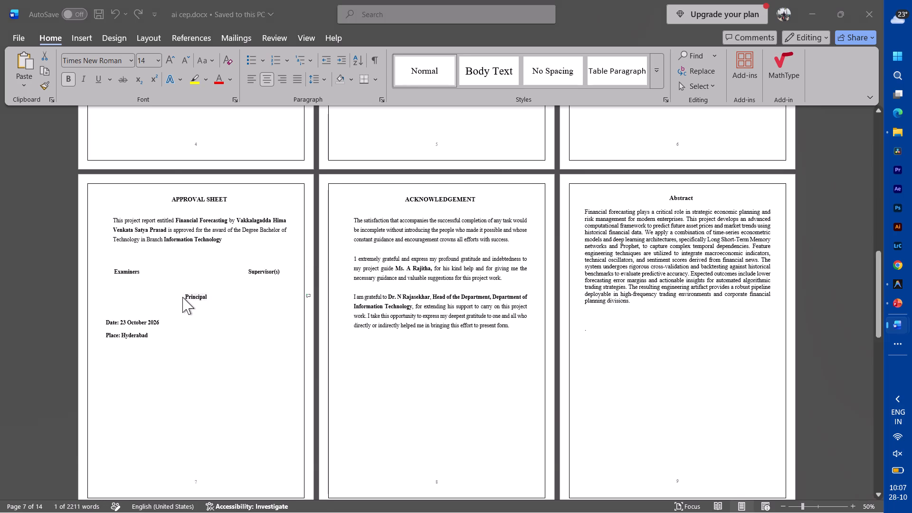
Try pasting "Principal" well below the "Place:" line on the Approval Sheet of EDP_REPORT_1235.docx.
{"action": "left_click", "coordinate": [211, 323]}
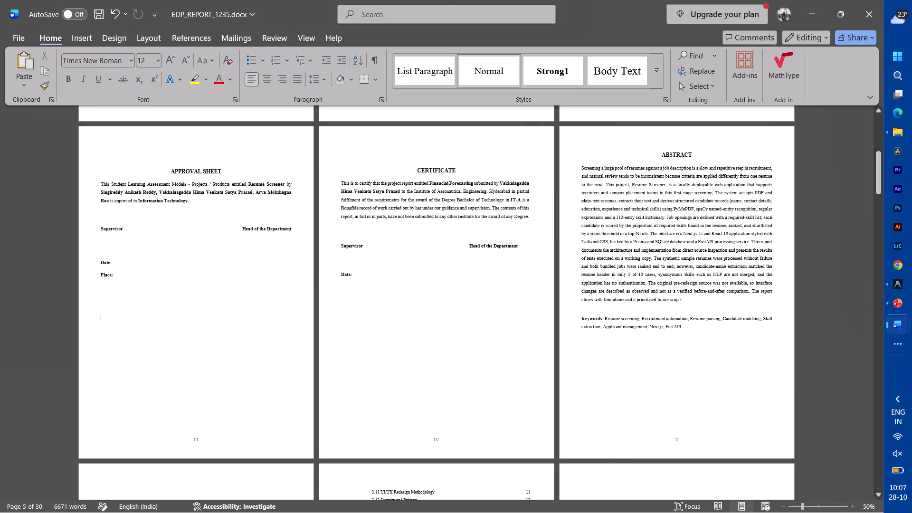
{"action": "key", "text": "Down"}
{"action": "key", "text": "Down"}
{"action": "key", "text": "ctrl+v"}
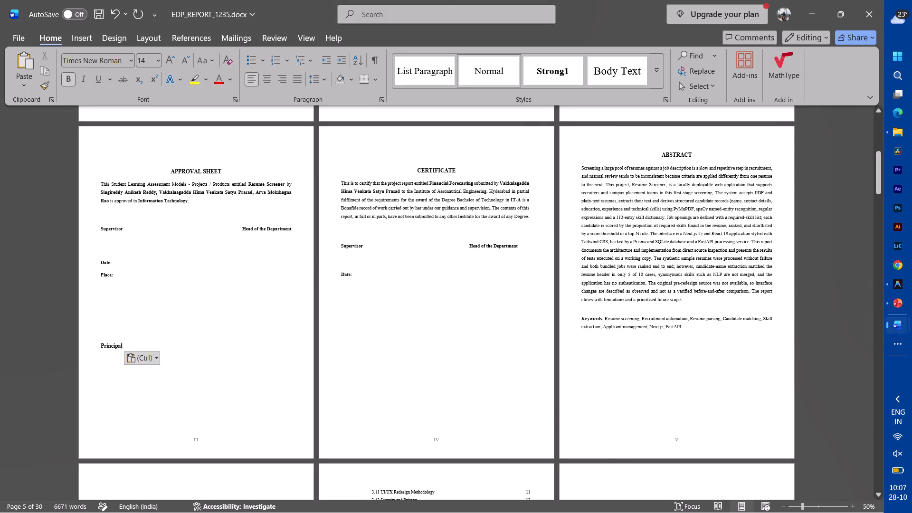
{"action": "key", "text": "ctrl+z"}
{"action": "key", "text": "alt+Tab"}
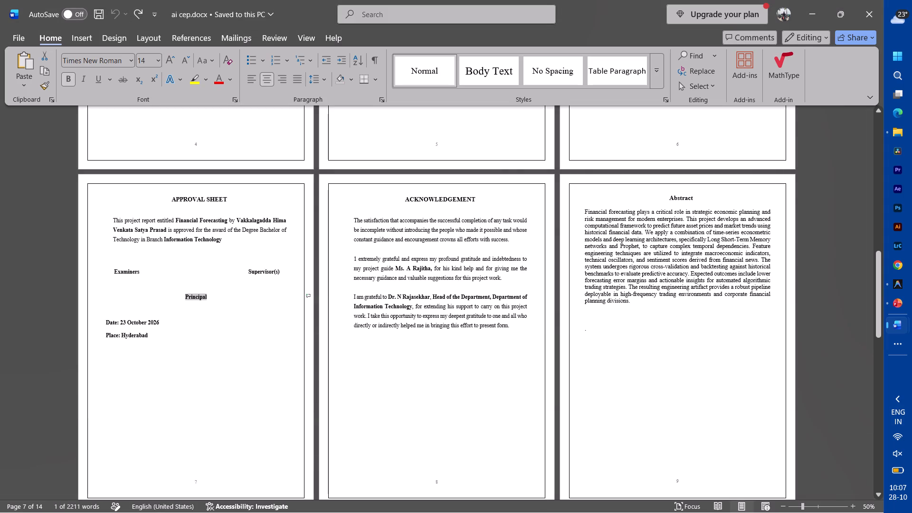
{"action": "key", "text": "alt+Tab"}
Insert six blank lines between the Supervisor and Head of the Department row and the "Date:" line on the Approval Sheet.
{"action": "key", "text": "Up"}
{"action": "key", "text": "Up"}
{"action": "key", "text": "Up"}
{"action": "key", "text": "Up"}
{"action": "key", "text": "Up"}
{"action": "key", "text": "Up"}
{"action": "key", "text": "Up"}
{"action": "key", "text": "Up"}
{"action": "key", "text": "Up"}
{"action": "key", "text": "Up"}
{"action": "key", "text": "Up"}
{"action": "key", "text": "Up"}
{"action": "key", "text": "Up"}
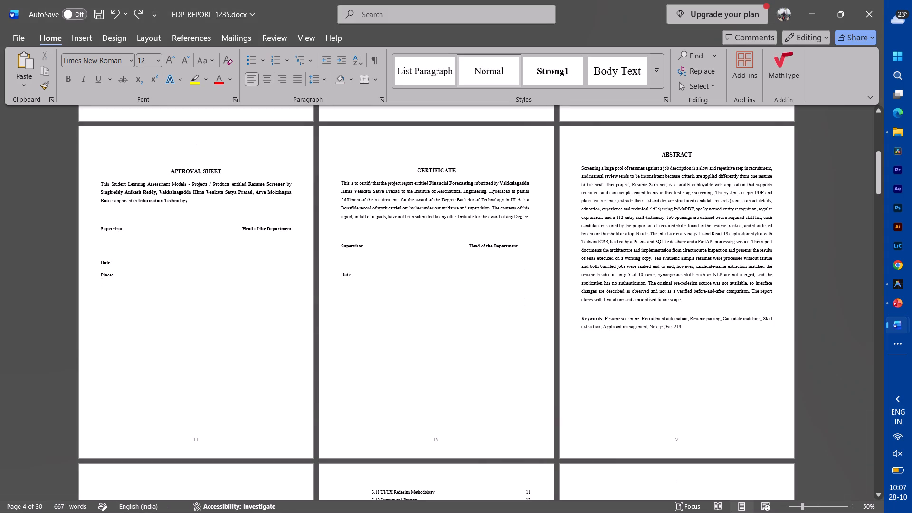
{"action": "key", "text": "Down"}
{"action": "key", "text": "Down"}
{"action": "key", "text": "Down"}
{"action": "key", "text": "Down"}
{"action": "key", "text": "Down"}
{"action": "key", "text": "Down"}
{"action": "key", "text": "Down"}
{"action": "key", "text": "Up"}
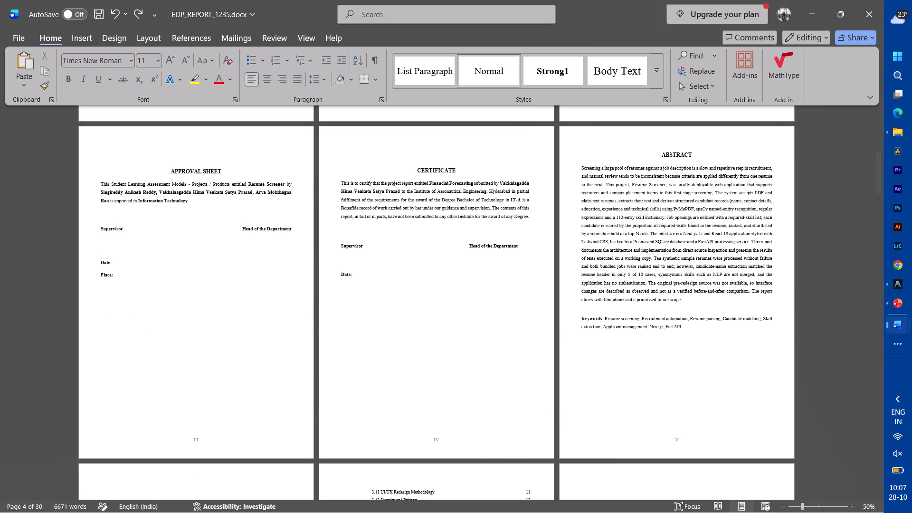
{"action": "key", "text": "Return"}
{"action": "key", "text": "Return"}
{"action": "key", "text": "Return"}
{"action": "key", "text": "Return"}
{"action": "key", "text": "Return"}
{"action": "key", "text": "Return"}
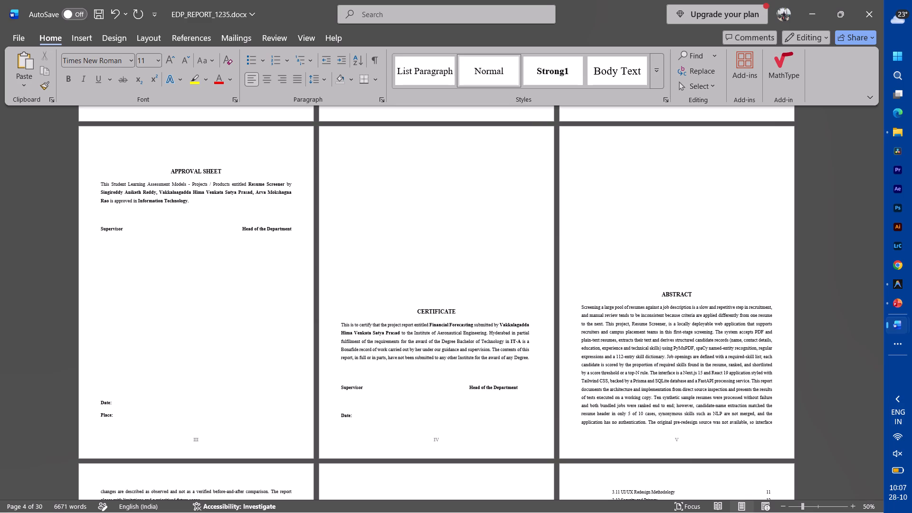
Remove the extra blank lines above the CERTIFICATE heading, leaving a single blank line at the start of its page.
{"action": "left_click", "coordinate": [437, 295]}
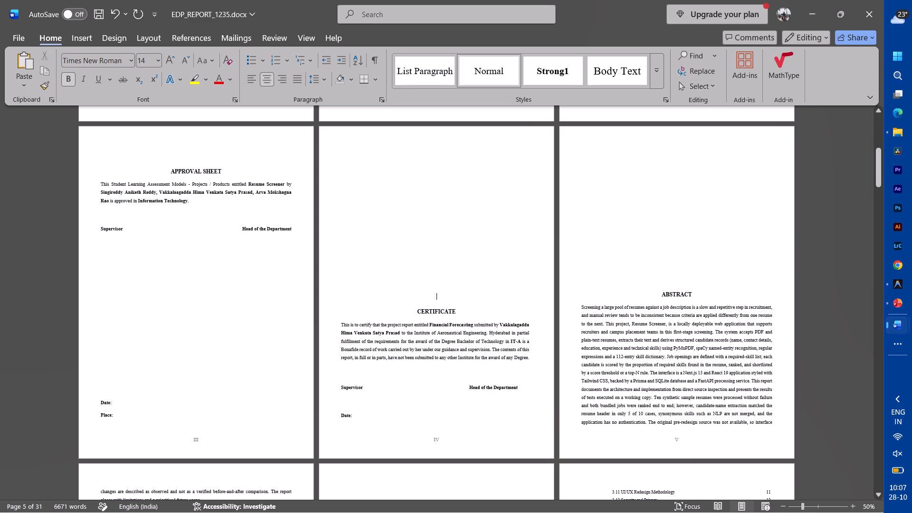
{"action": "key", "text": "BackSpace"}
{"action": "key", "text": "BackSpace"}
{"action": "key", "text": "BackSpace"}
{"action": "key", "text": "BackSpace"}
{"action": "key", "text": "BackSpace"}
{"action": "key", "text": "BackSpace"}
{"action": "key", "text": "BackSpace"}
{"action": "key", "text": "BackSpace"}
{"action": "key", "text": "BackSpace"}
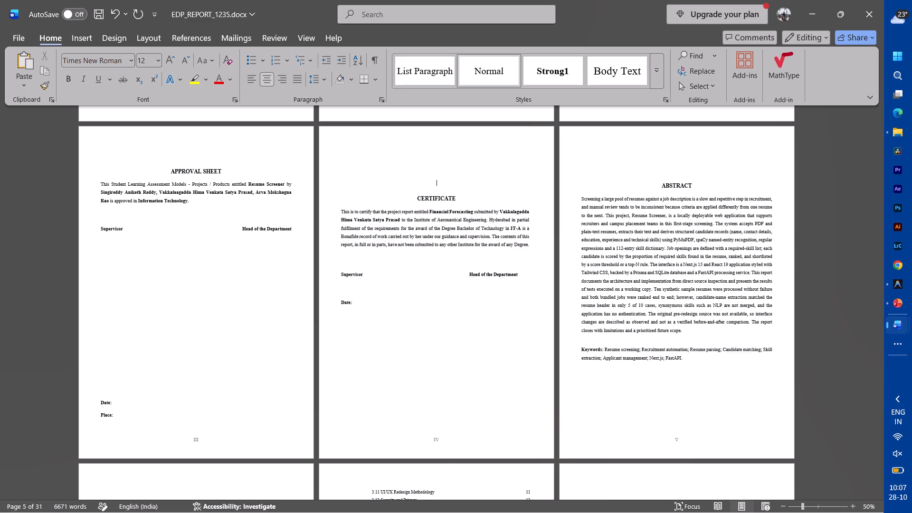
{"action": "key", "text": "BackSpace"}
{"action": "key", "text": "BackSpace"}
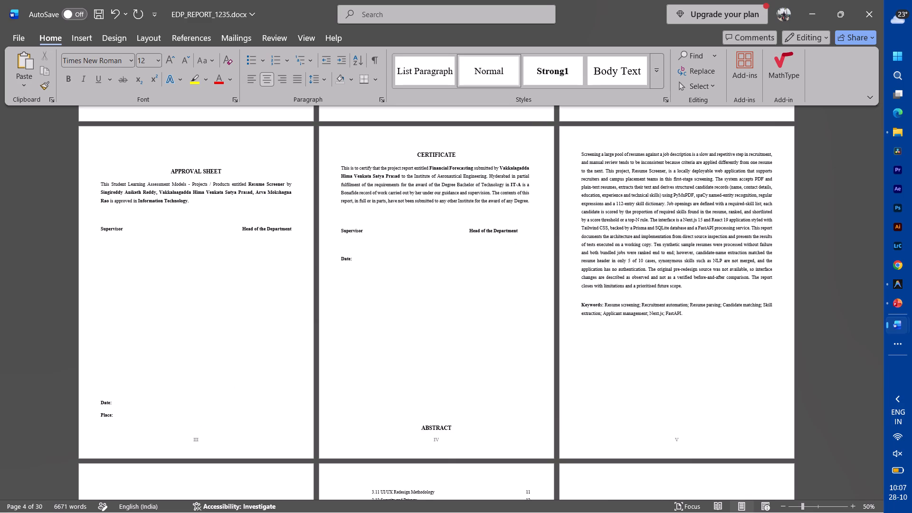
{"action": "key", "text": "Return"}
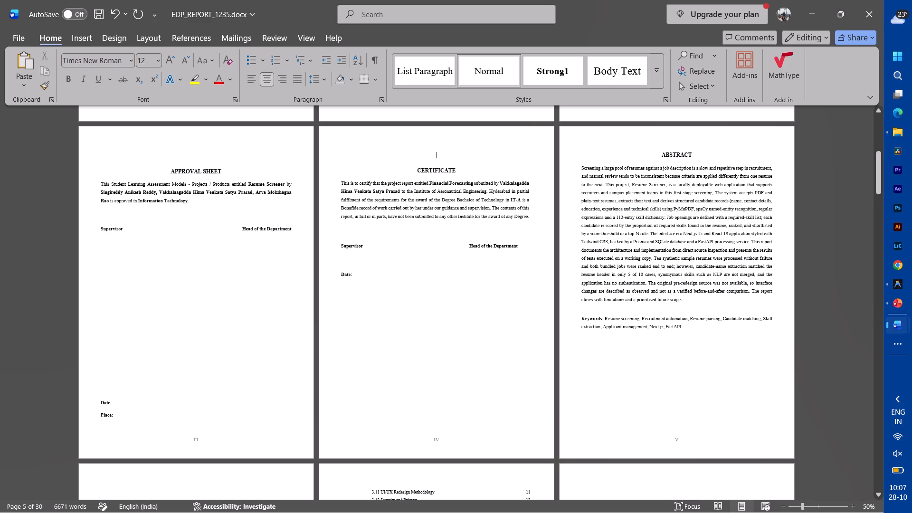
Add one blank line above the ABSTRACT heading.
{"action": "left_click", "coordinate": [666, 137]}
{"action": "key", "text": "Left"}
{"action": "key", "text": "Return"}
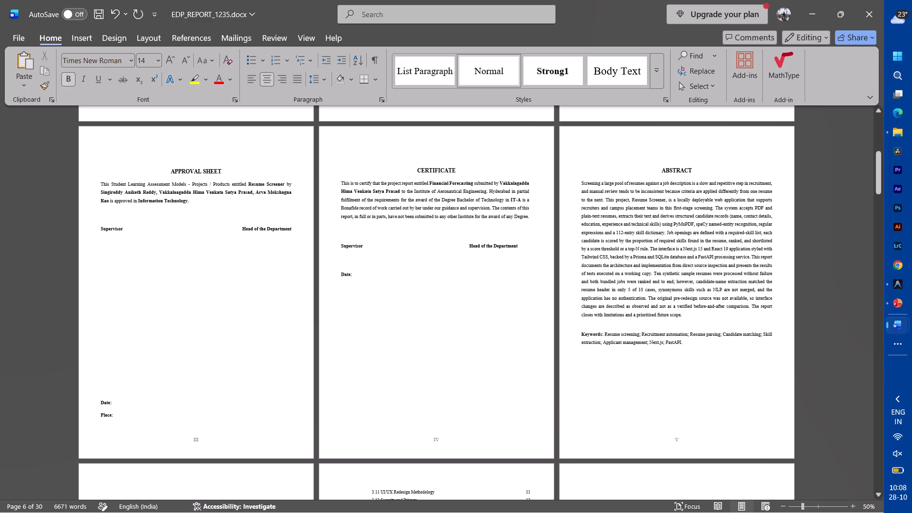
Paste "Principal" into the gap below the signature row on the Approval Sheet and centre it.
{"action": "left_click", "coordinate": [162, 335]}
{"action": "left_click", "coordinate": [167, 300]}
{"action": "key", "text": "ctrl+v"}
{"action": "key", "text": "ctrl+shift+Left"}
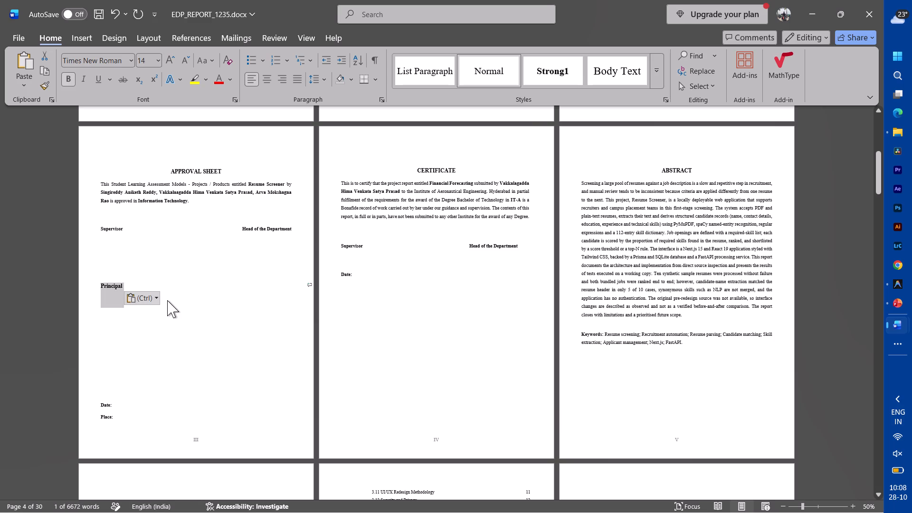
{"action": "key", "text": "ctrl+e"}
{"action": "key", "text": "Up"}
{"action": "key", "text": "Down"}
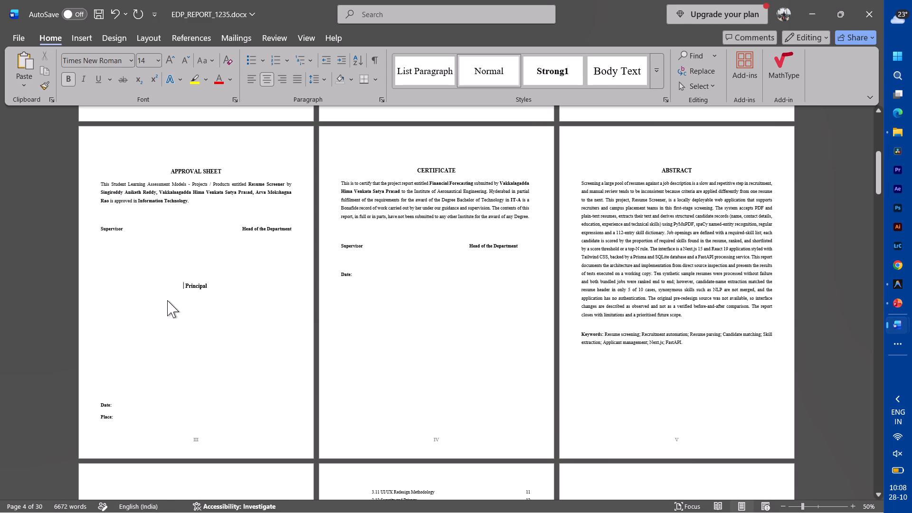
Enter "DR L V" on the line above "Principal" on the Approval Sheet.
{"action": "key", "text": "Up"}
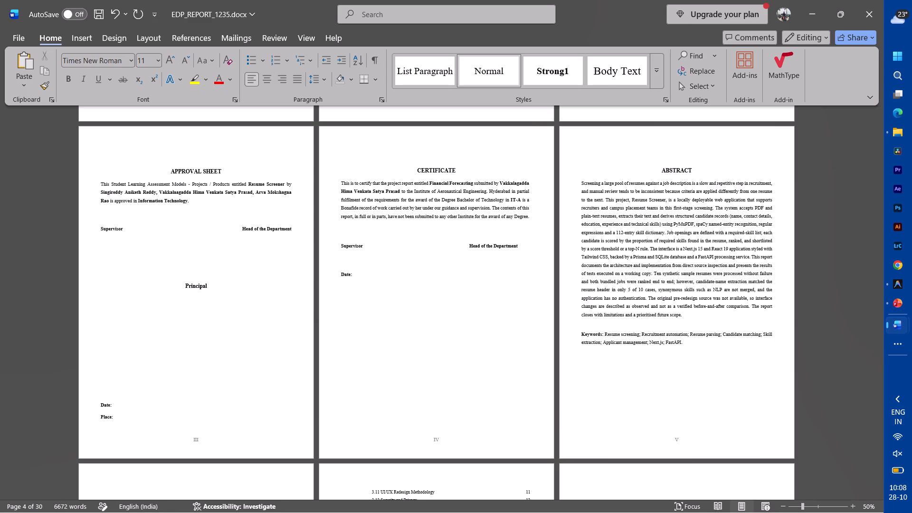
{"action": "type", "text": "L V"}
{"action": "key", "text": "space"}
{"action": "key", "text": "Left"}
{"action": "key", "text": "Left"}
{"action": "key", "text": "Left"}
{"action": "key", "text": "Left"}
{"action": "key", "text": "Left"}
{"action": "key", "text": "Right"}
{"action": "type", "text": "DR"}
{"action": "key", "text": "space"}
{"action": "key", "text": "Right"}
{"action": "key", "text": "Right"}
{"action": "key", "text": "Right"}
Switch to Chrome, try to open the Downloads result of the "iare forms" search, and return to the EDP_REPORT_1235 document in Word.
{"action": "key", "text": "alt+Tab"}
{"action": "key", "text": "alt+Tab"}
{"action": "key", "text": "alt+Tab"}
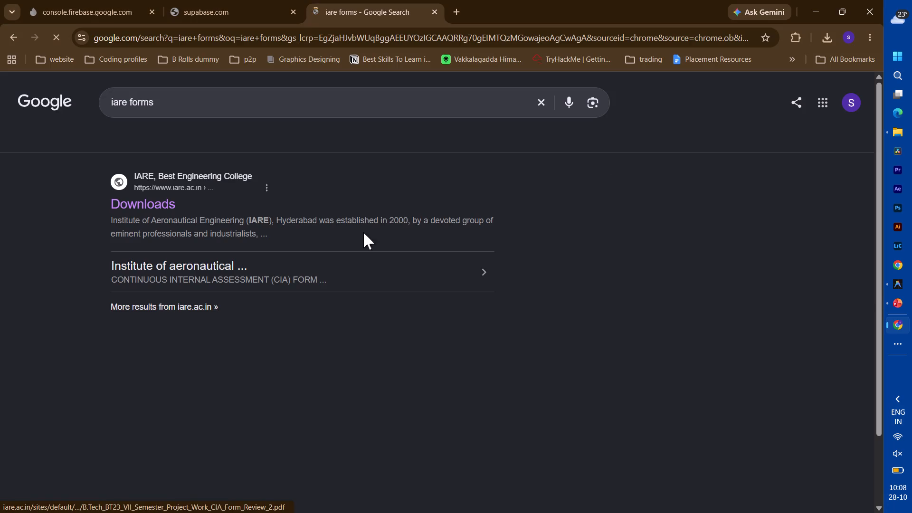
{"action": "left_click", "coordinate": [143, 199]}
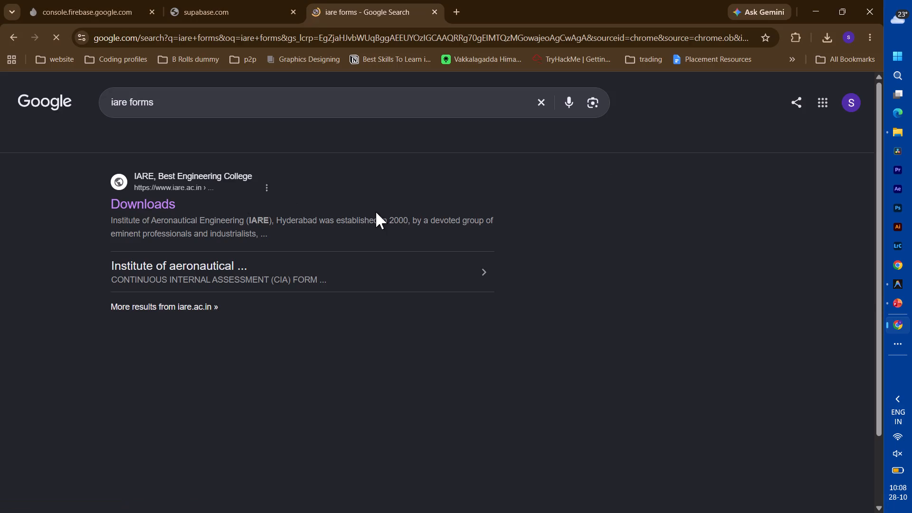
{"action": "key", "text": "alt+Tab"}
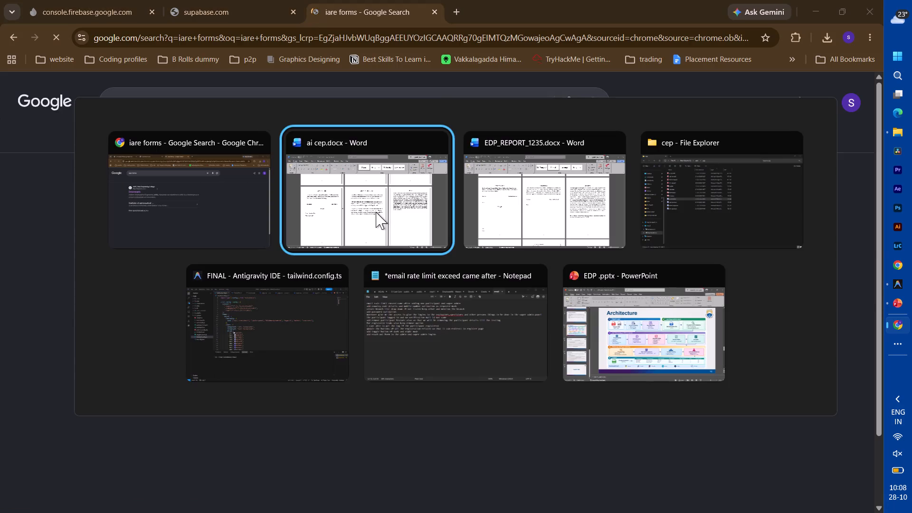
{"action": "key", "text": "alt+Tab"}
{"action": "key", "text": "alt+Tab"}
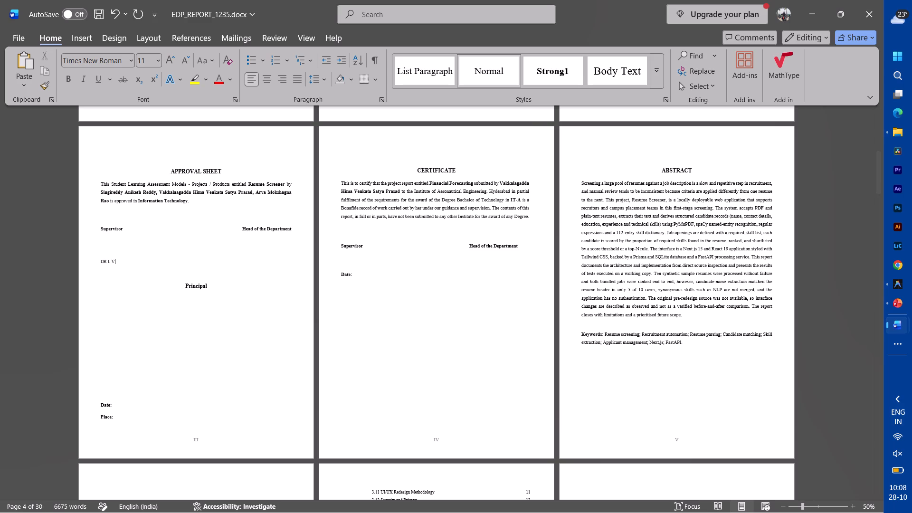
Complete the Principal's name after the initials "L V" on the Approval Sheet.
{"action": "key", "text": "space"}
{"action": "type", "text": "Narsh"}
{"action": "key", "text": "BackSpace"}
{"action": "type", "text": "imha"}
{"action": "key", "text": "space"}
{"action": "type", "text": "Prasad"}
Make the Principal's name line on the Approval Sheet bold and set its font size to 12.
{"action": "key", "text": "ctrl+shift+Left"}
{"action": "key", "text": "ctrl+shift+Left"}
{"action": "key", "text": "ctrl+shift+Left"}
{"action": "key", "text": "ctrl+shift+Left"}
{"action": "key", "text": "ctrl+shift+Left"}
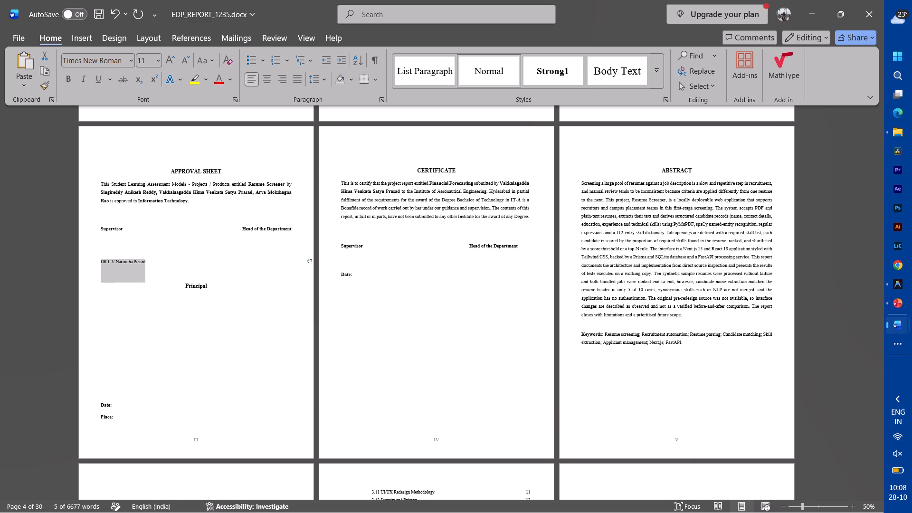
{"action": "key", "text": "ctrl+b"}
{"action": "left_click", "coordinate": [149, 58]}
{"action": "type", "text": "12"}
{"action": "key", "text": "Return"}
{"action": "key", "text": "Down"}
{"action": "key", "text": "Up"}
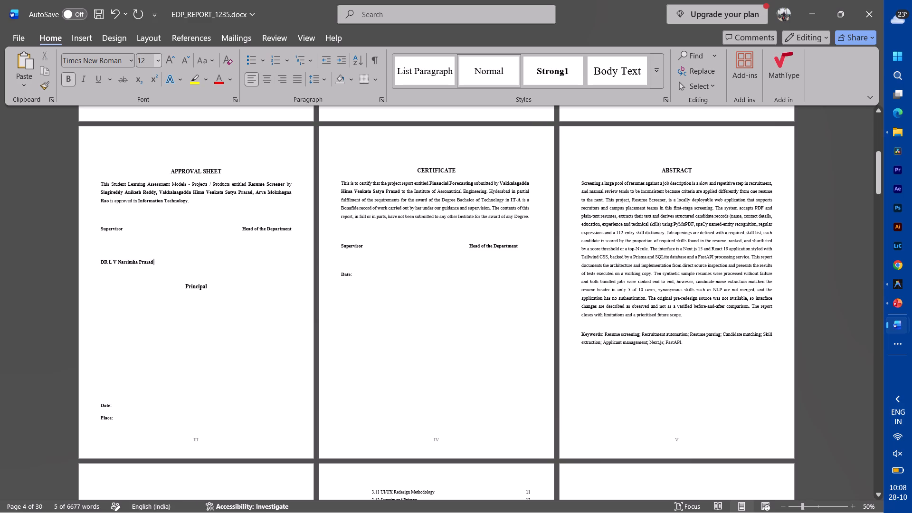
Centre the Principal's name line above "Principal" on the Approval Sheet.
{"action": "key", "text": "ctrl+shift+Left"}
{"action": "key", "text": "ctrl+shift+Left"}
{"action": "key", "text": "ctrl+shift+Left"}
{"action": "key", "text": "ctrl+shift+Left"}
{"action": "key", "text": "ctrl+shift+Left"}
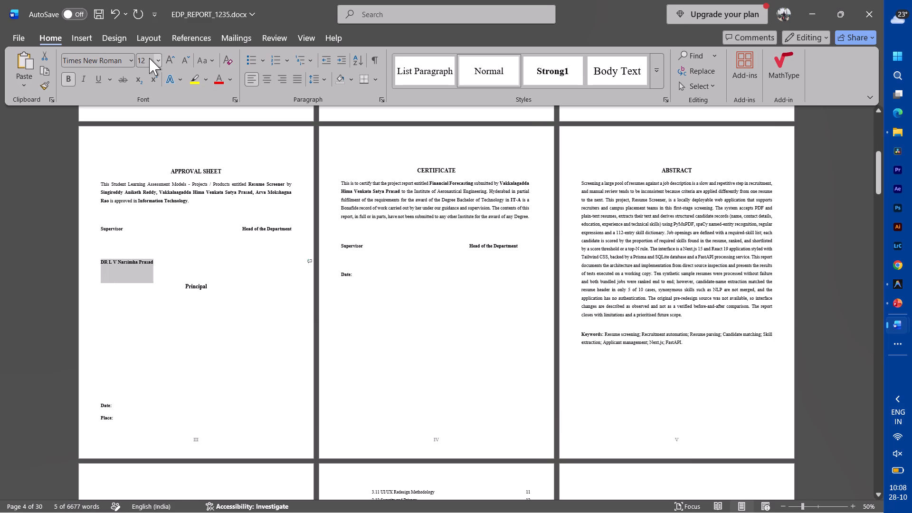
{"action": "left_click", "coordinate": [271, 78]}
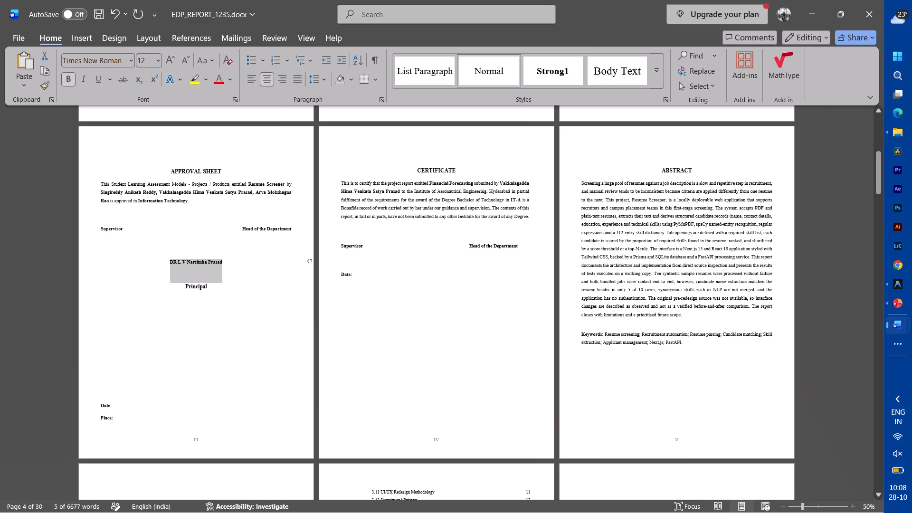
Change the title "DR" to "Dr" in the Principal's name line.
{"action": "key", "text": "Right"}
{"action": "key", "text": "Left"}
{"action": "key", "text": "Left"}
{"action": "key", "text": "Left"}
{"action": "key", "text": "Left"}
{"action": "key", "text": "Left"}
{"action": "key", "text": "Left"}
{"action": "key", "text": "Left"}
{"action": "key", "text": "Left"}
{"action": "key", "text": "Left"}
{"action": "key", "text": "Left"}
{"action": "key", "text": "Left"}
{"action": "key", "text": "Left"}
{"action": "key", "text": "Left"}
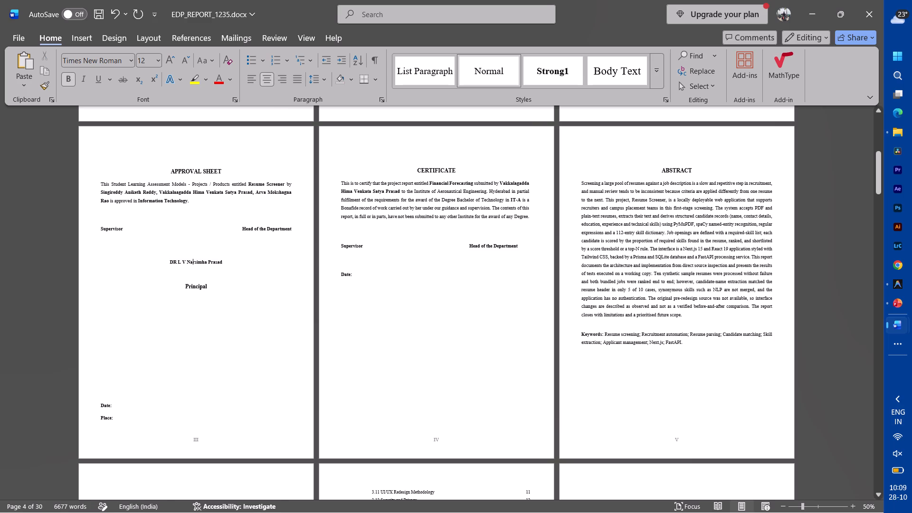
{"action": "key", "text": "Left"}
{"action": "key", "text": "Left"}
{"action": "key", "text": "Left"}
{"action": "key", "text": "Left"}
{"action": "key", "text": "Left"}
{"action": "key", "text": "Left"}
{"action": "key", "text": "Left"}
{"action": "key", "text": "BackSpace"}
{"action": "key", "text": "r"}
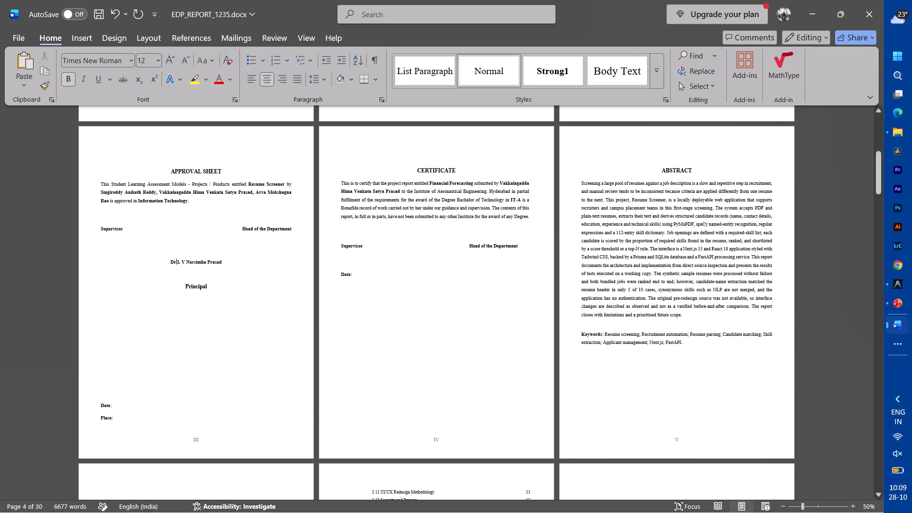
Remove the space after the paragraphs of the Principal's name and "Principal" lines on the Approval Sheet.
{"action": "left_click_drag", "start_coordinate": [211, 286], "coordinate": [172, 264]}
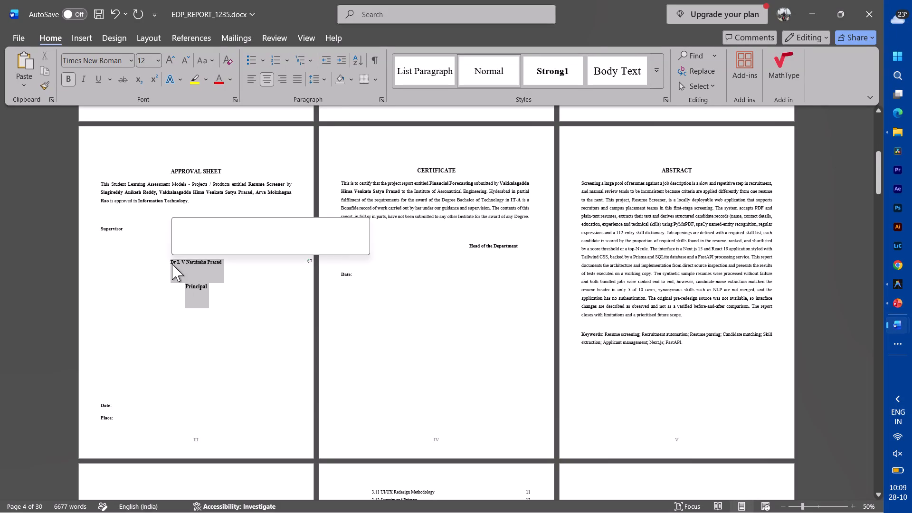
{"action": "left_click", "coordinate": [325, 79]}
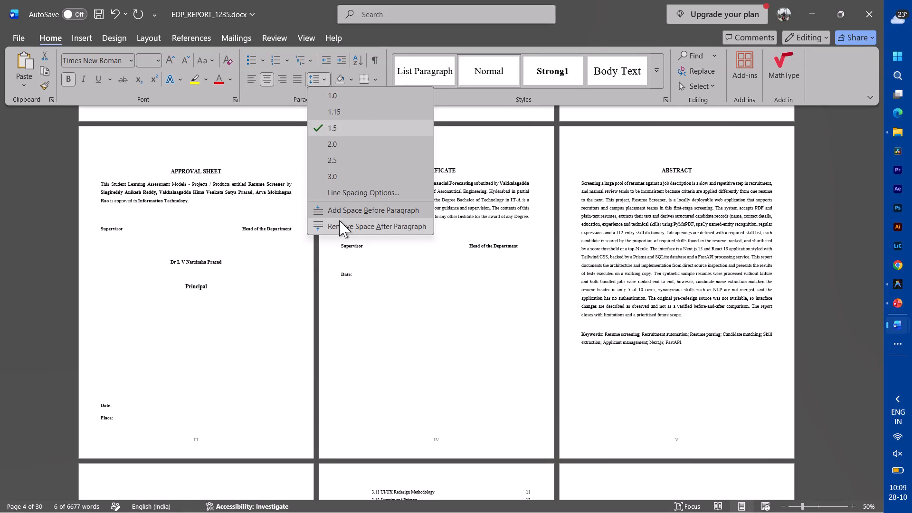
{"action": "left_click", "coordinate": [339, 220]}
Add one blank line between the Supervisor signature row and the Principal's name on the Approval Sheet.
{"action": "left_click", "coordinate": [220, 248]}
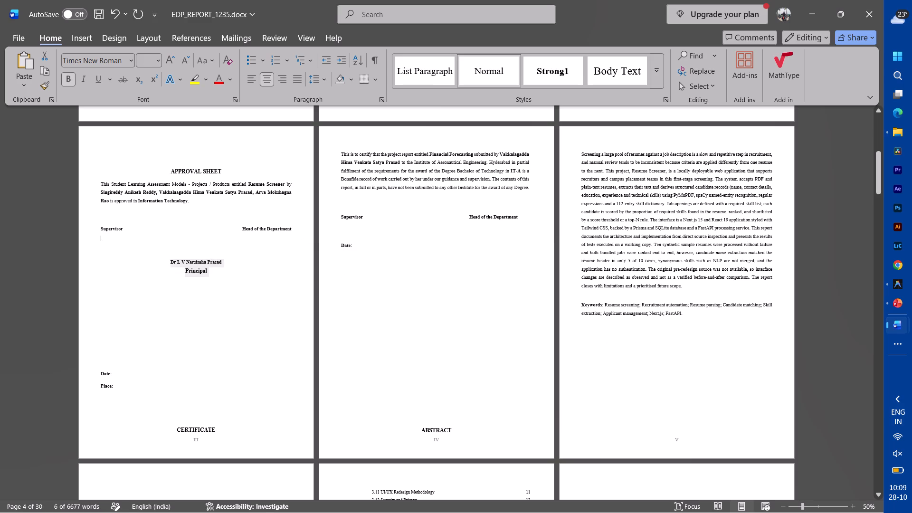
{"action": "key", "text": "Return"}
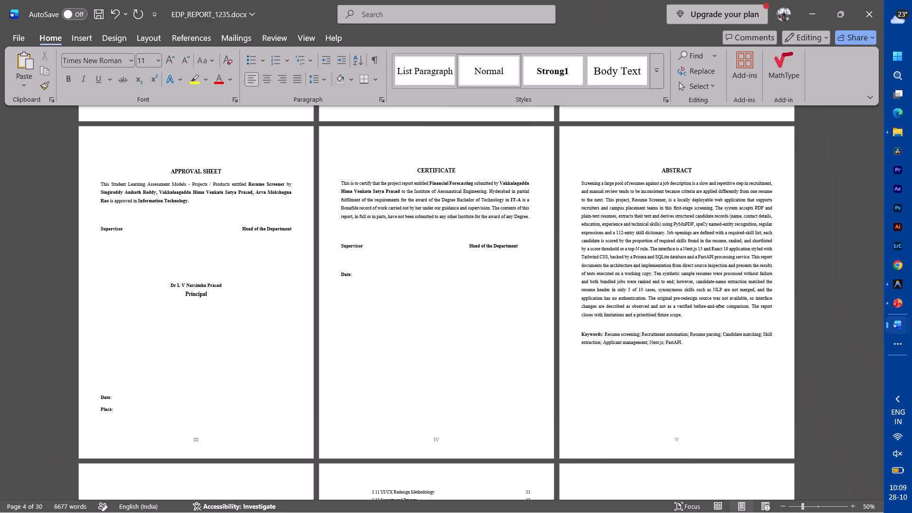